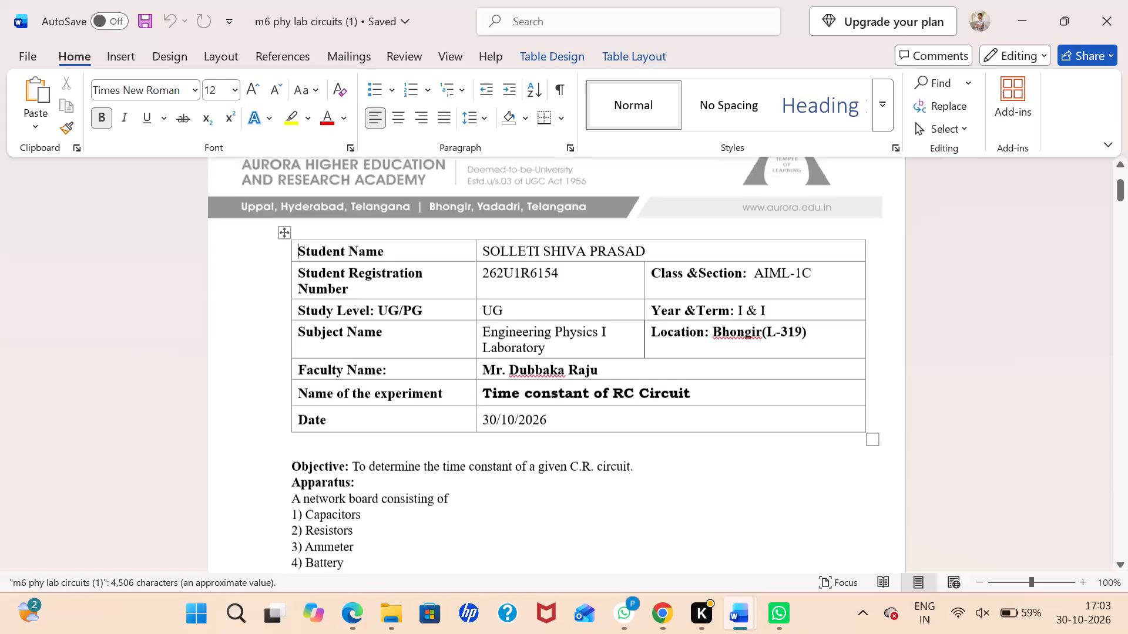
Review the RC circuit lab report, including its details table, theory, procedure, observation tables, graphs and viva questions.
scroll(506, 392, "down", 9)
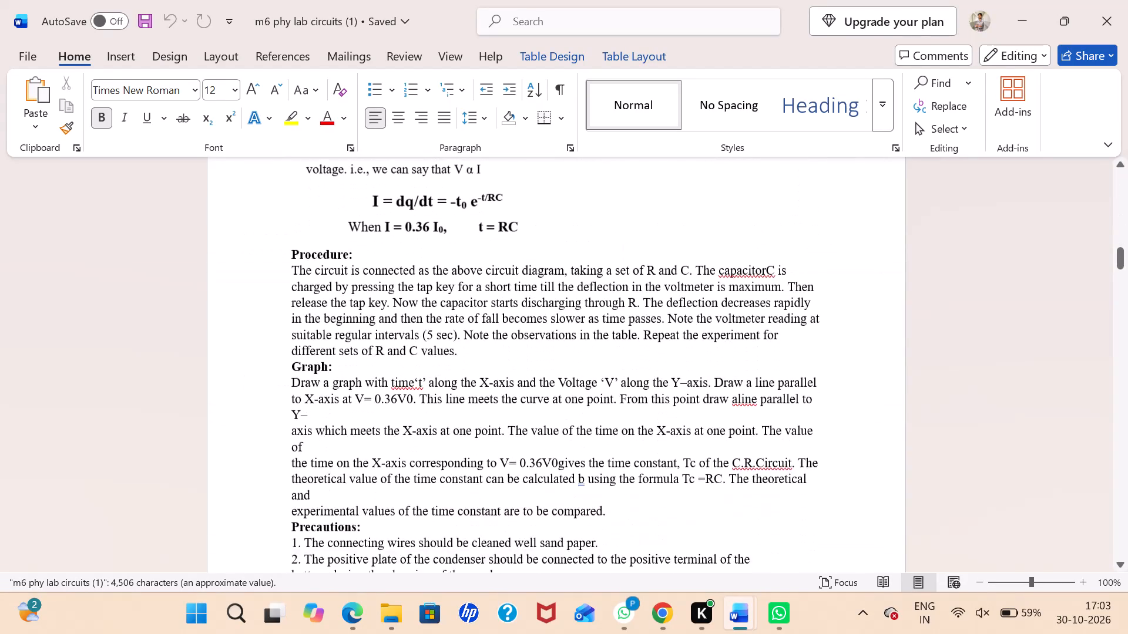
scroll(506, 392, "up", 6)
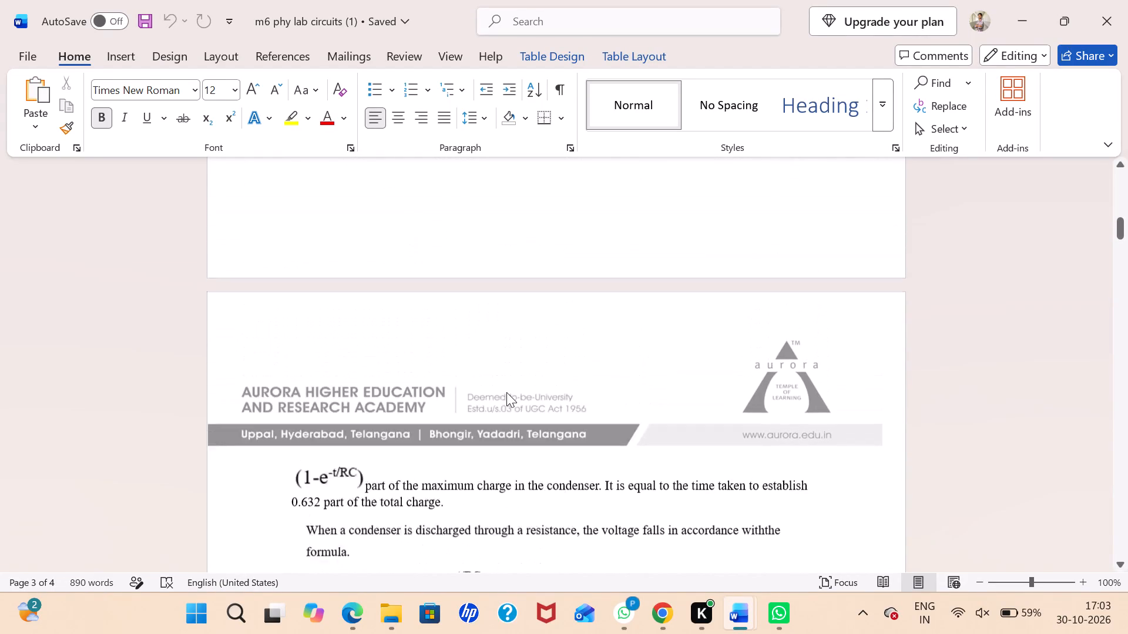
scroll(506, 392, "up", 4)
scroll(506, 392, "down", 1)
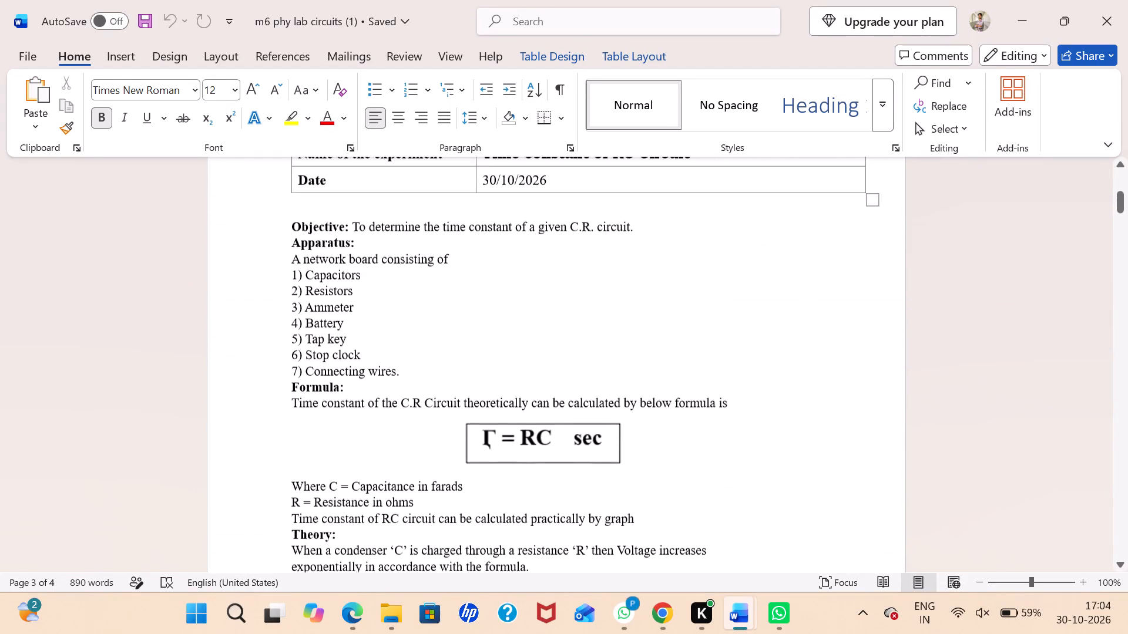
scroll(506, 392, "down", 2)
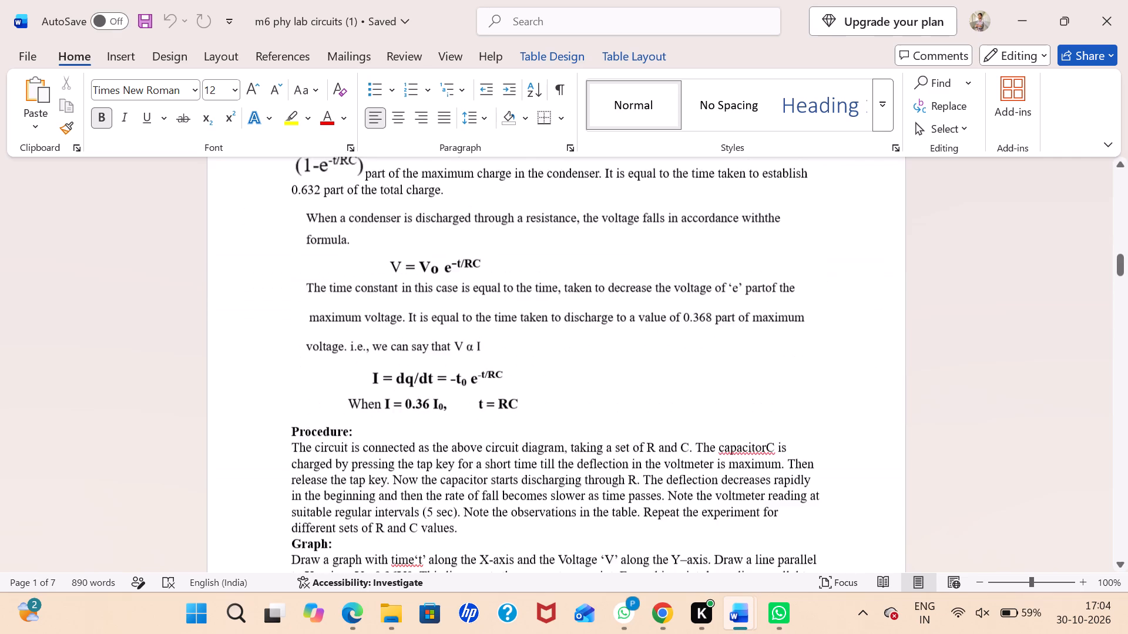
scroll(506, 392, "down", 11)
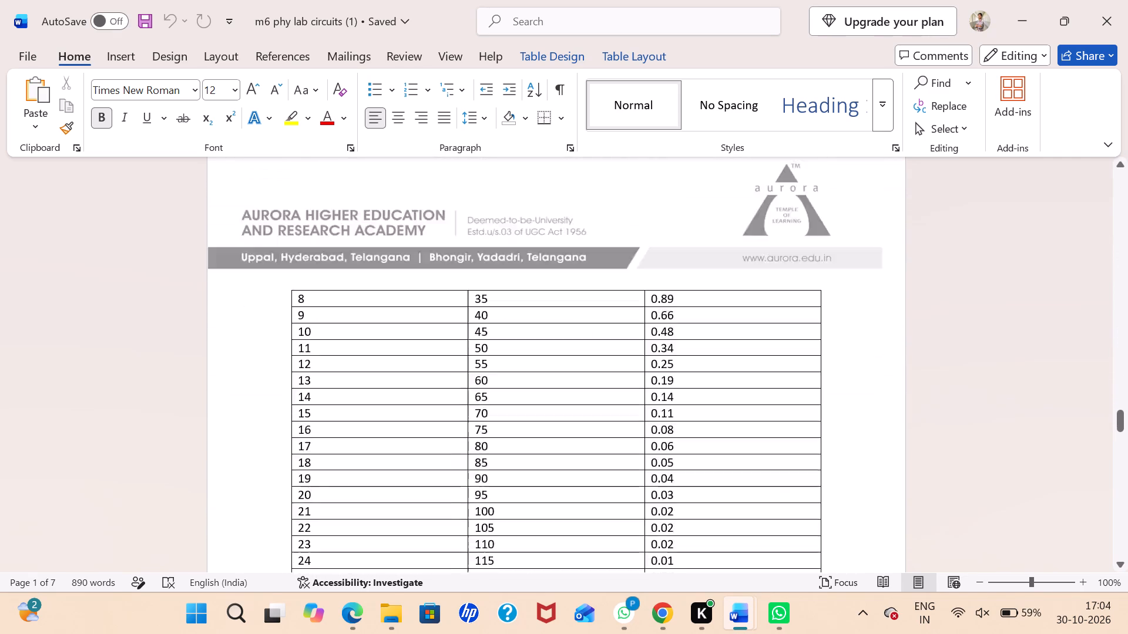
scroll(506, 392, "down", 10)
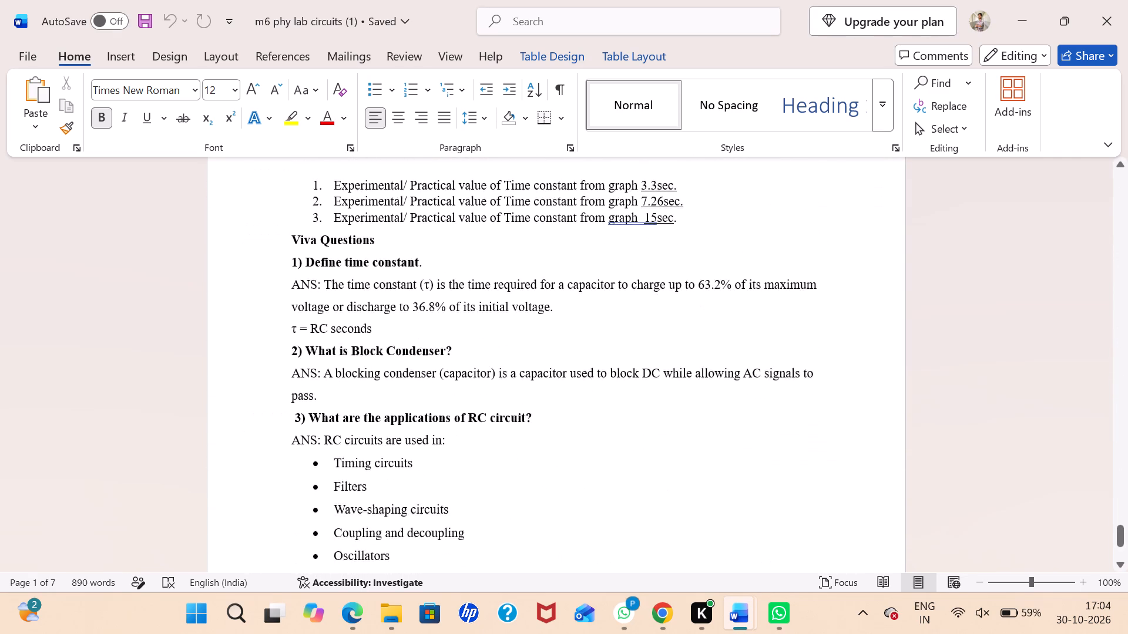
scroll(506, 392, "down", 8)
scroll(506, 392, "up", 14)
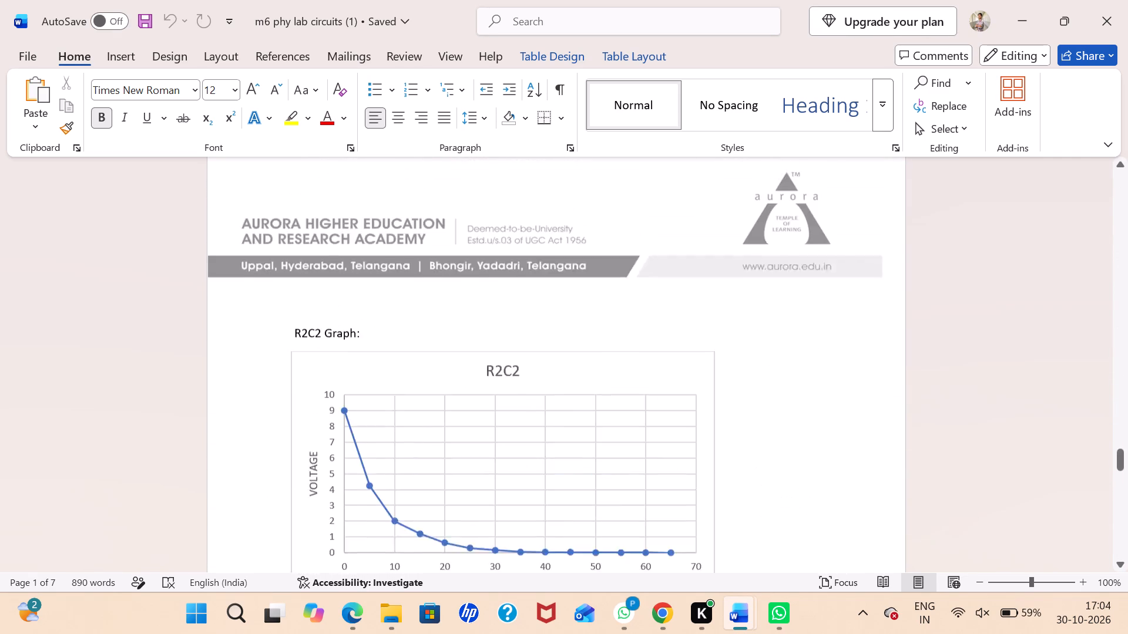
scroll(506, 392, "up", 12)
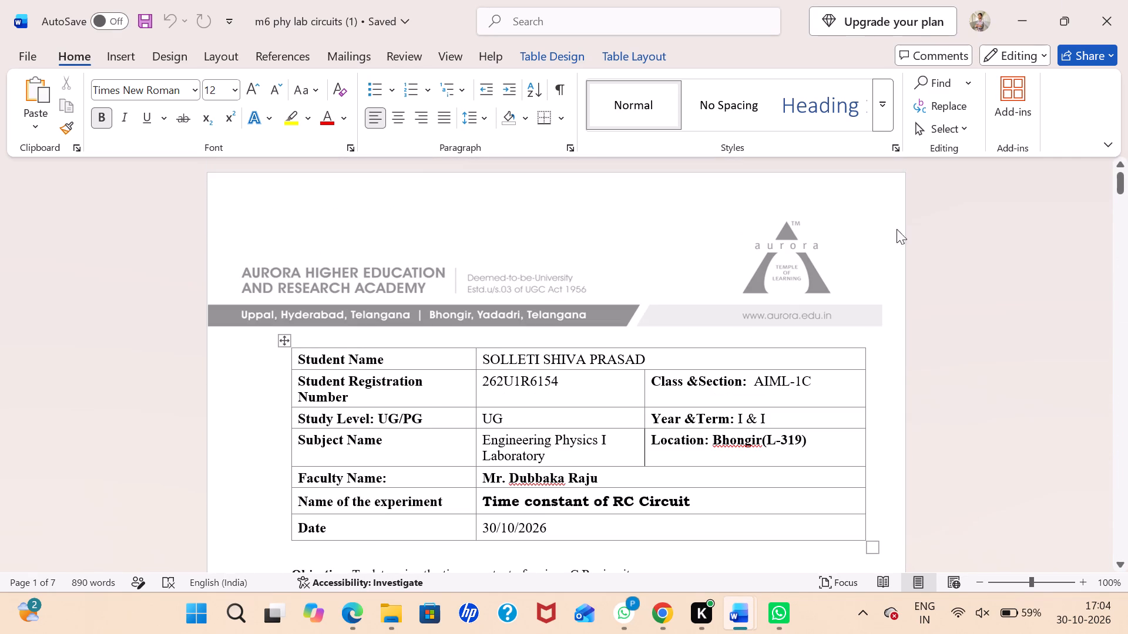
Minimize the m6 phy lab circuits report to bring up the Python-GROUP ASSESMENT document.
left_click(1023, 15)
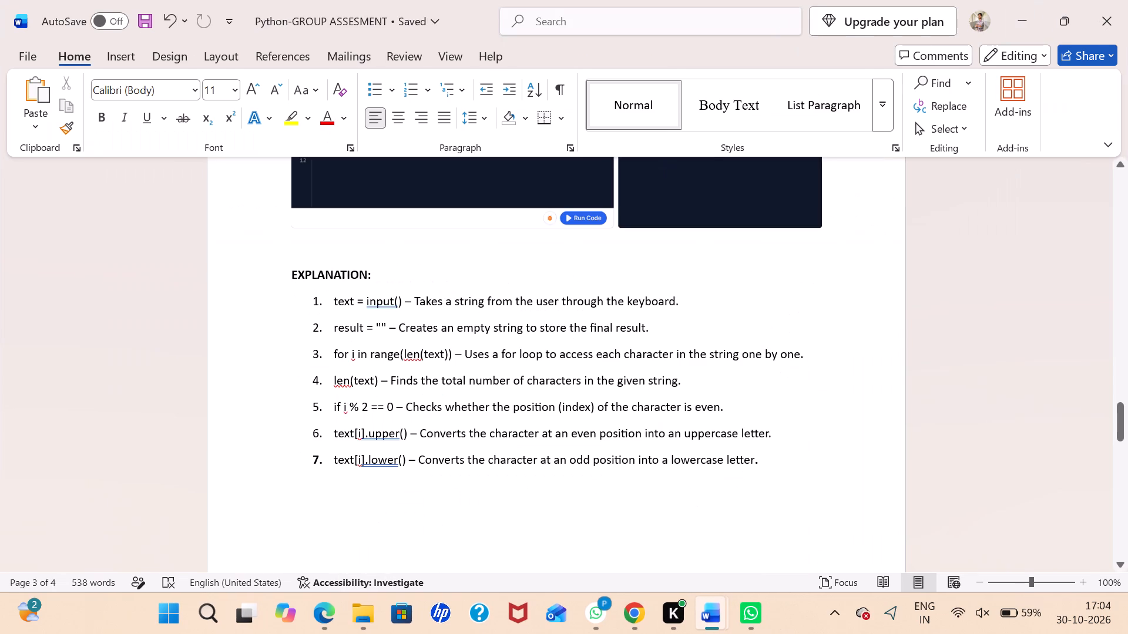
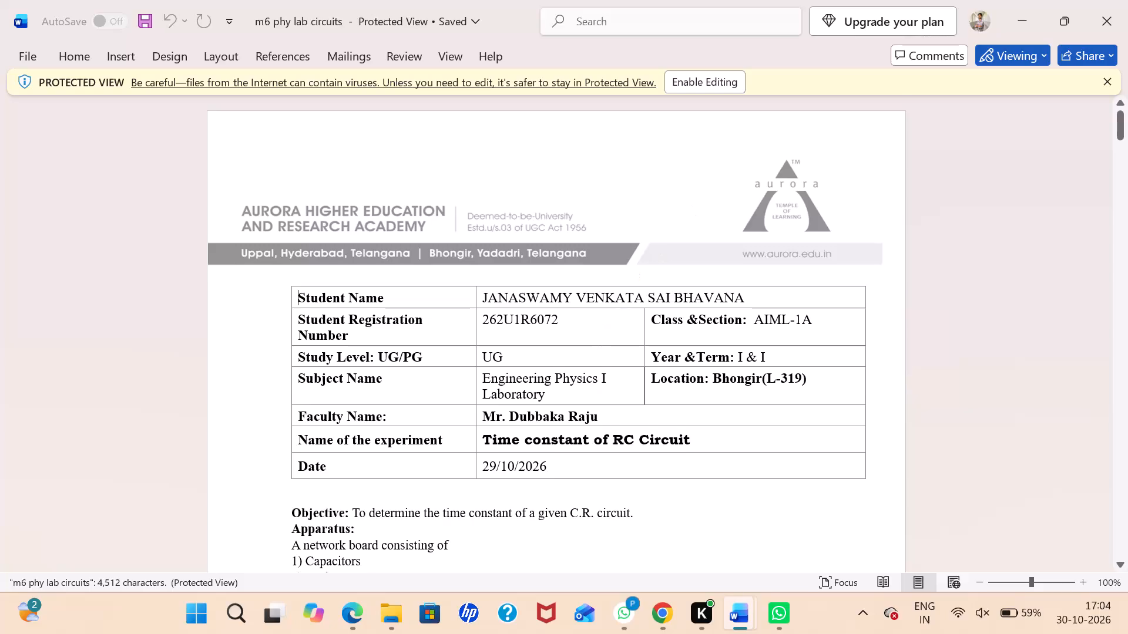
Look through the RC circuit lab report, including its circuit diagram, model graphs and R3C3 graph, and return to the details table.
scroll(593, 333, "down", 3)
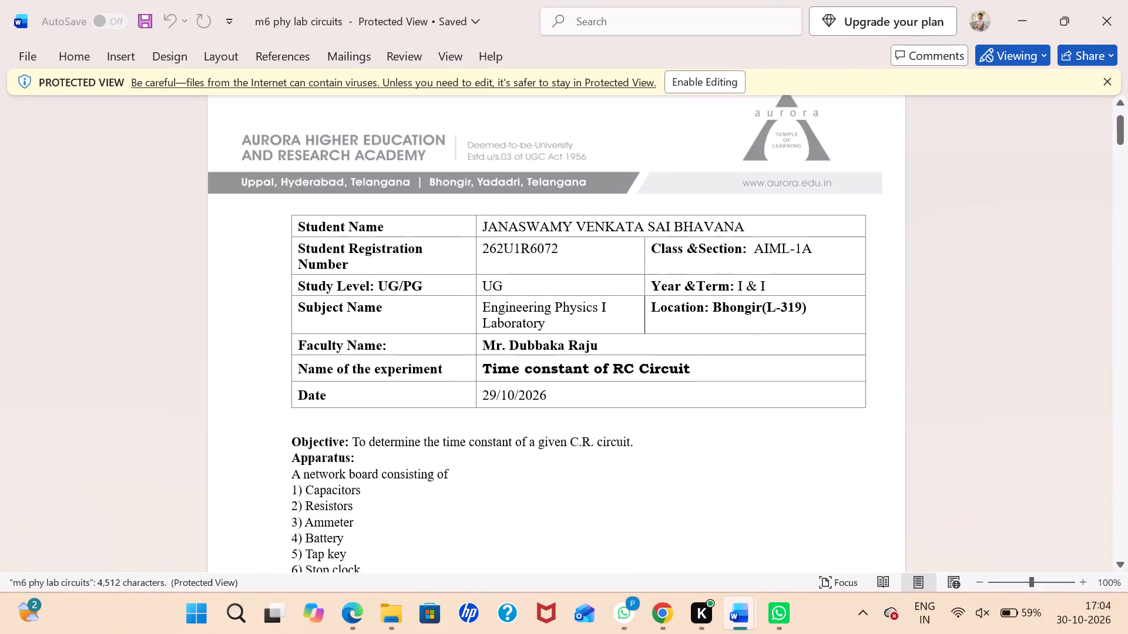
scroll(593, 333, "down", 12)
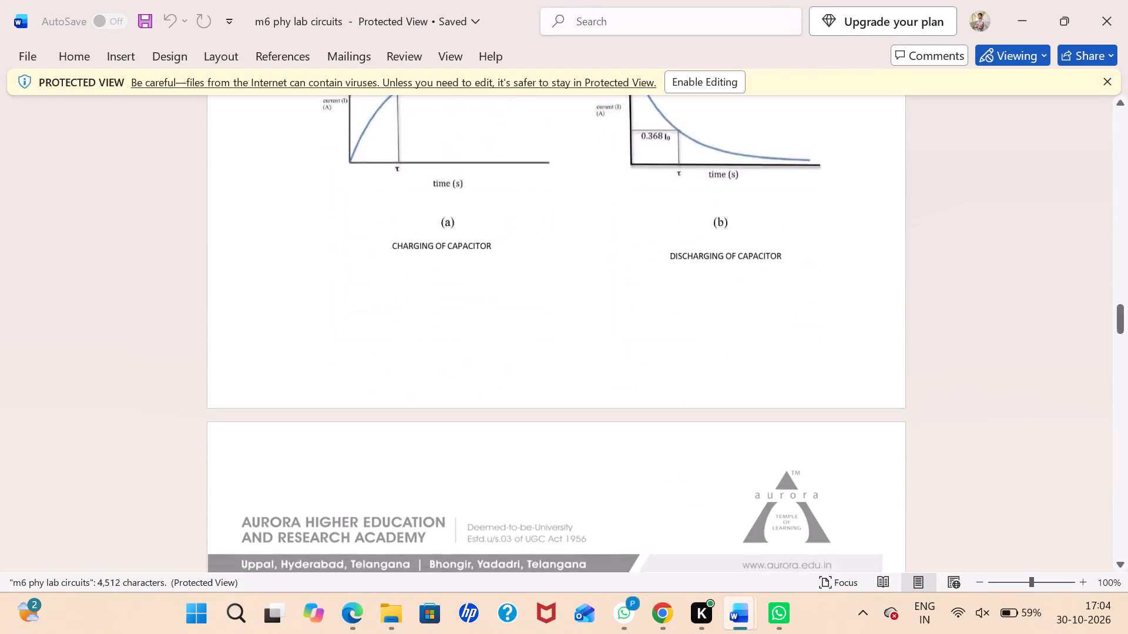
scroll(593, 333, "down", 10)
scroll(593, 333, "up", 7)
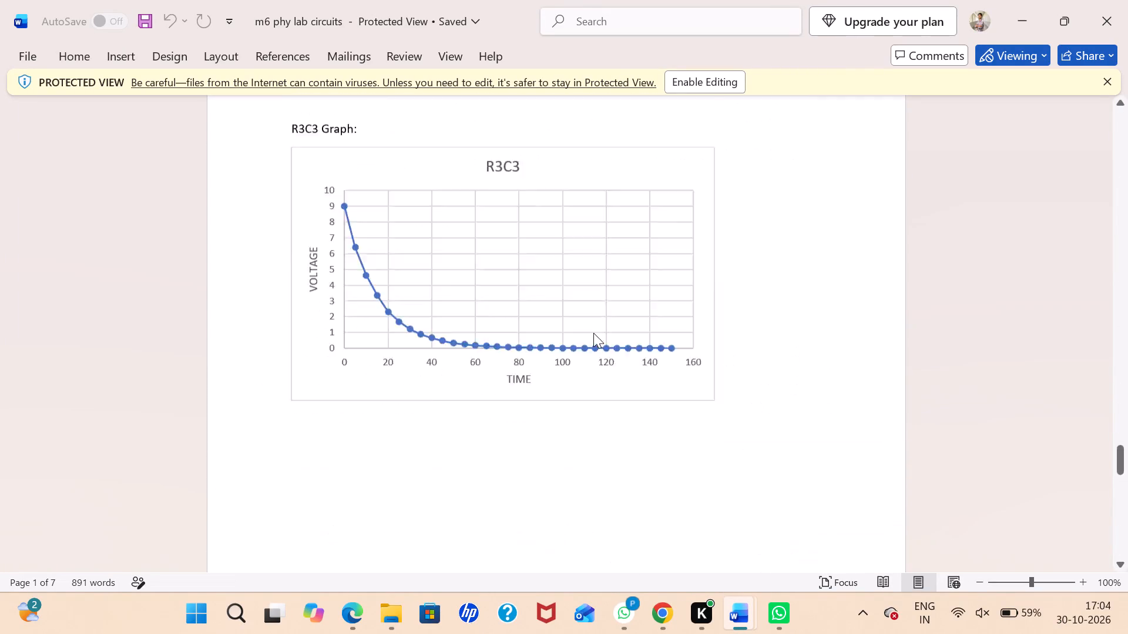
scroll(593, 333, "up", 8)
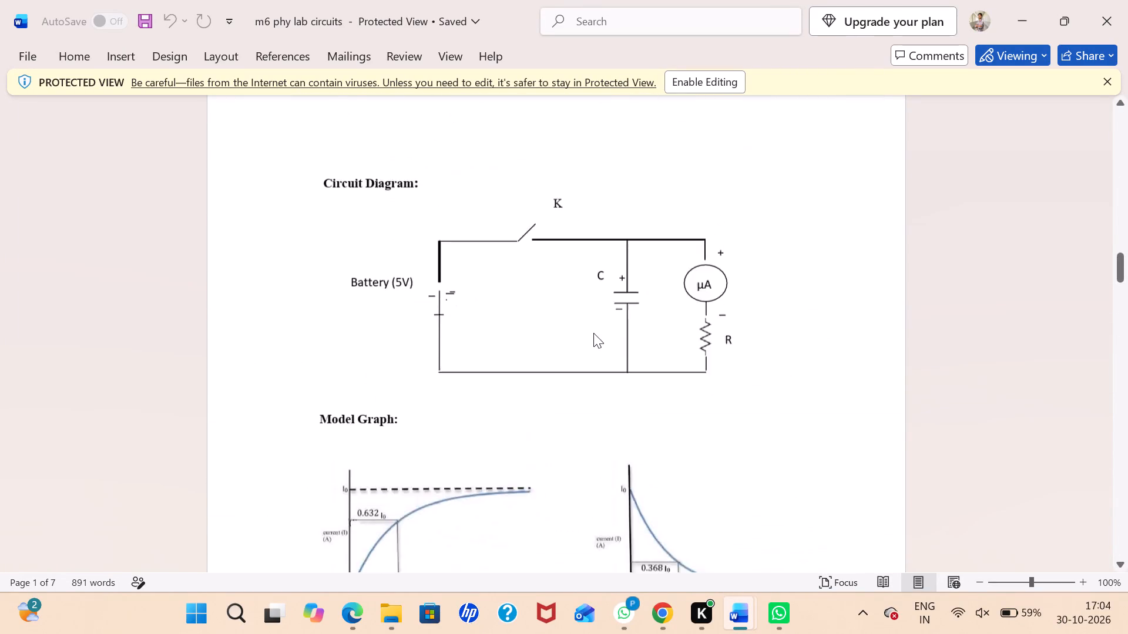
scroll(593, 333, "up", 8)
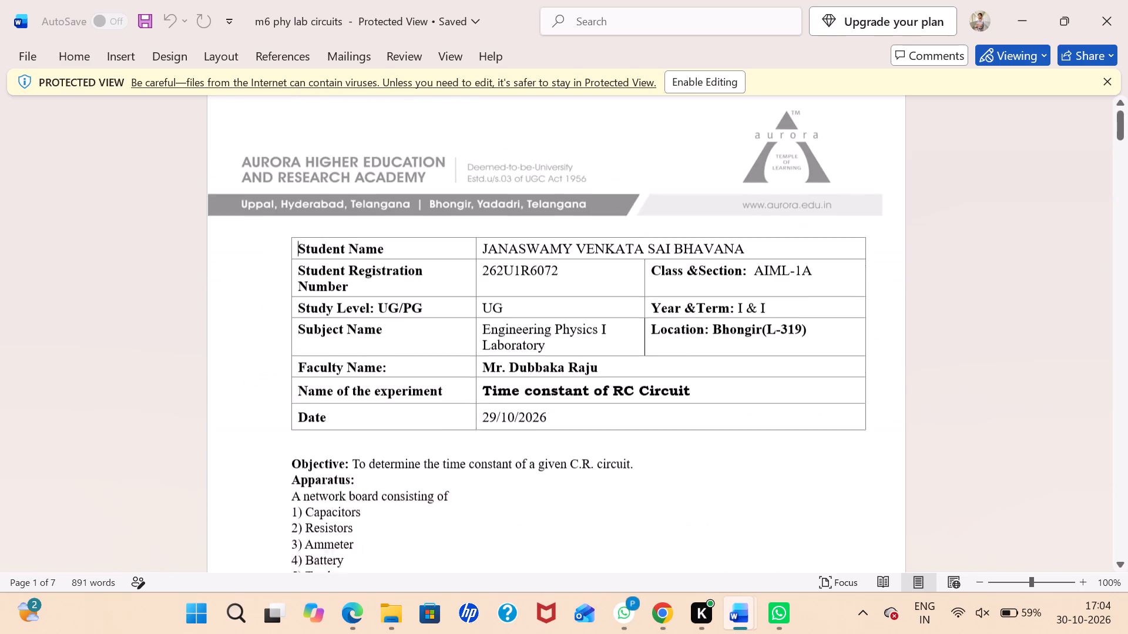
scroll(593, 333, "up", 1)
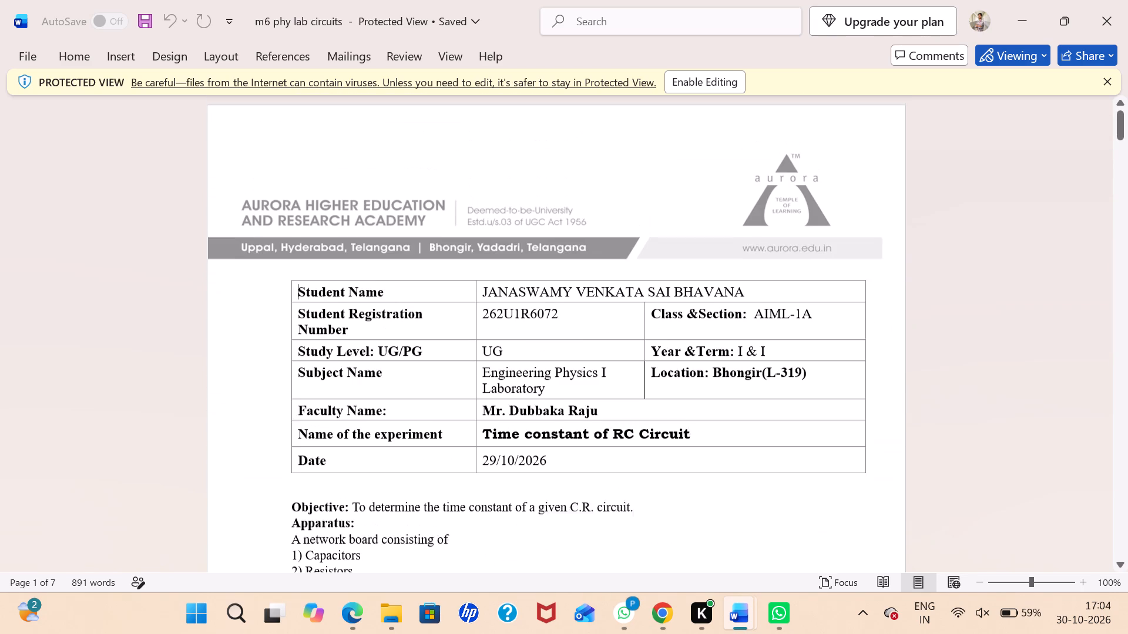
scroll(593, 333, "up", 1)
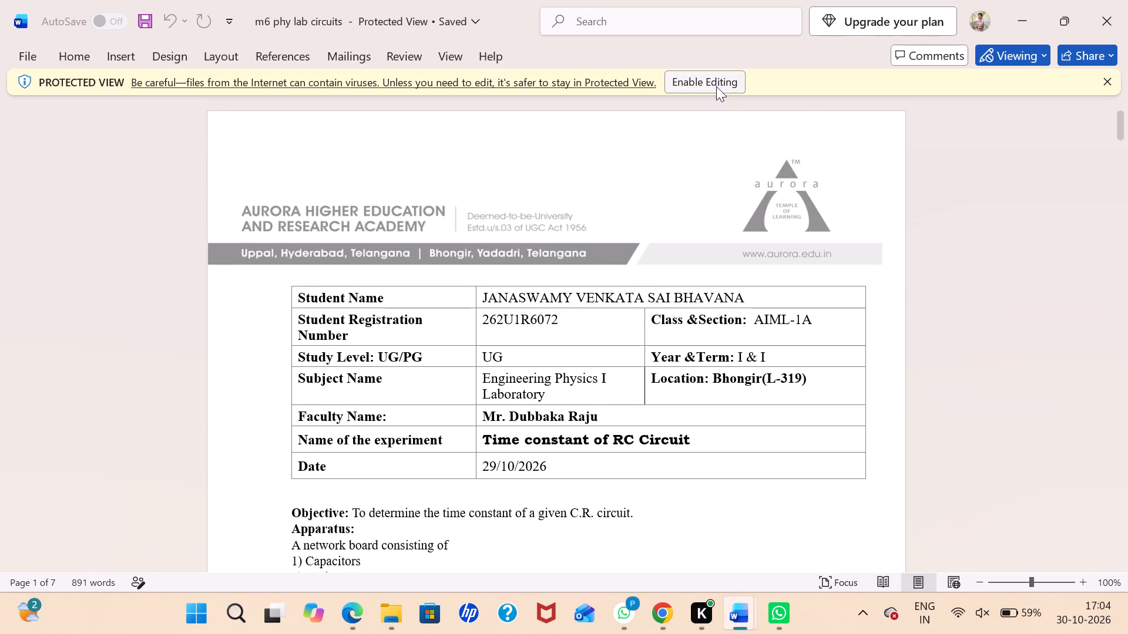
Enable editing of the report and replace the Student Name entry with your own name in capitals.
left_click(716, 86)
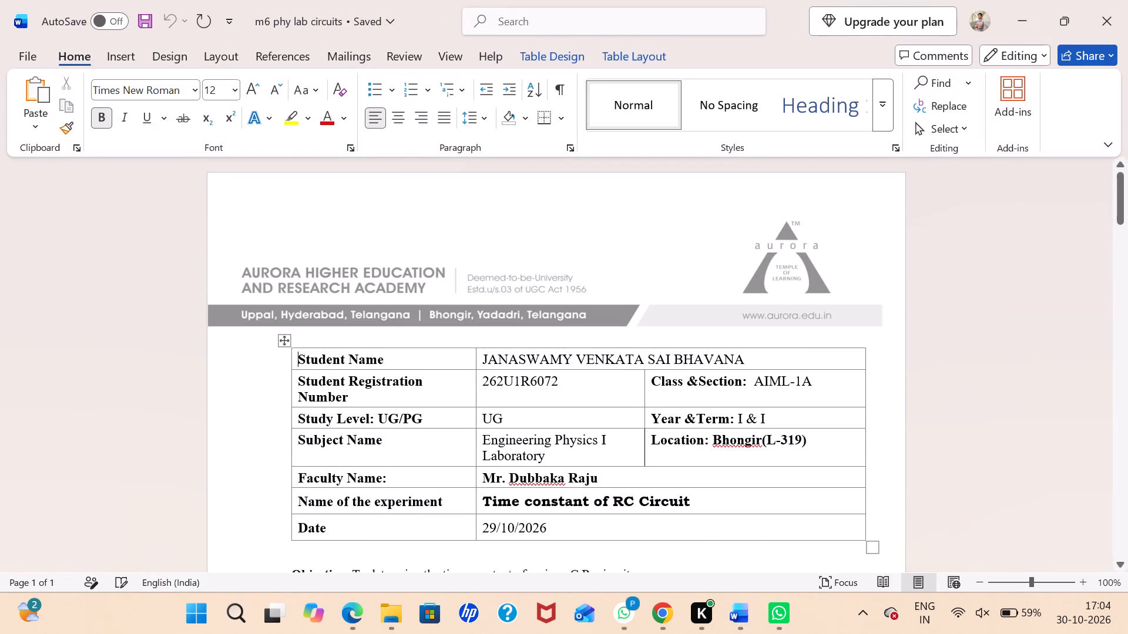
left_click(746, 364)
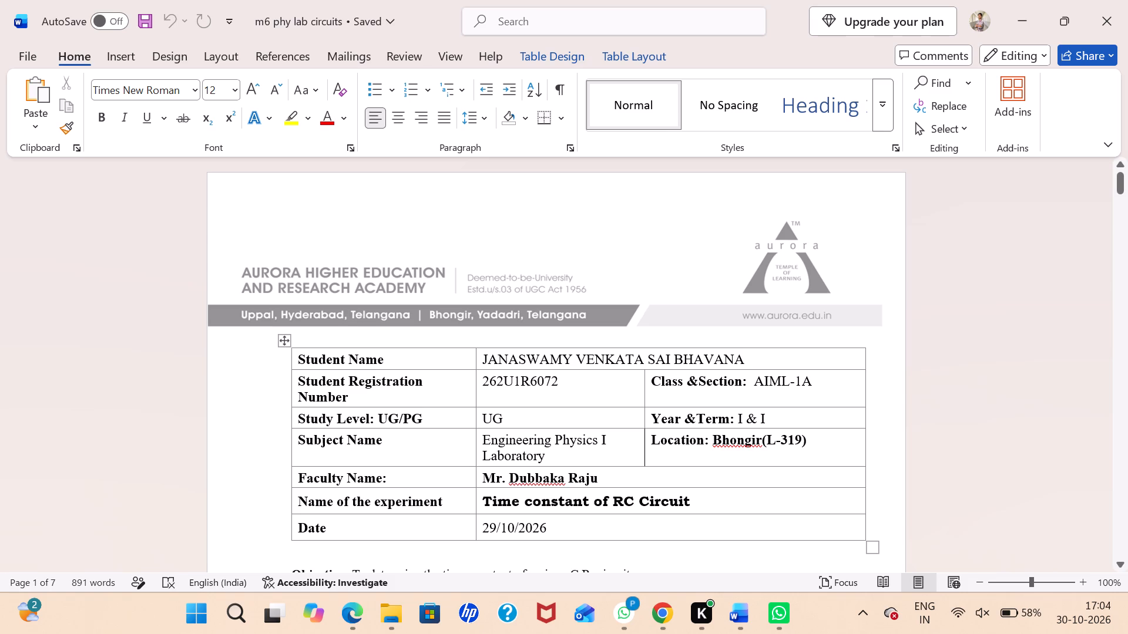
key("Delete")
key("Delete")
key("Delete")
key("Delete")
key("BackSpace")
key("BackSpace")
key("BackSpace")
key("BackSpace")
key("BackSpace")
key("BackSpace")
key("BackSpace")
key("BackSpace")
key("BackSpace")
key("BackSpace")
key("BackSpace")
key("BackSpace")
key("BackSpace")
key("BackSpace")
key("BackSpace")
key("BackSpace")
key("BackSpace")
key("BackSpace")
key("BackSpace")
key("BackSpace")
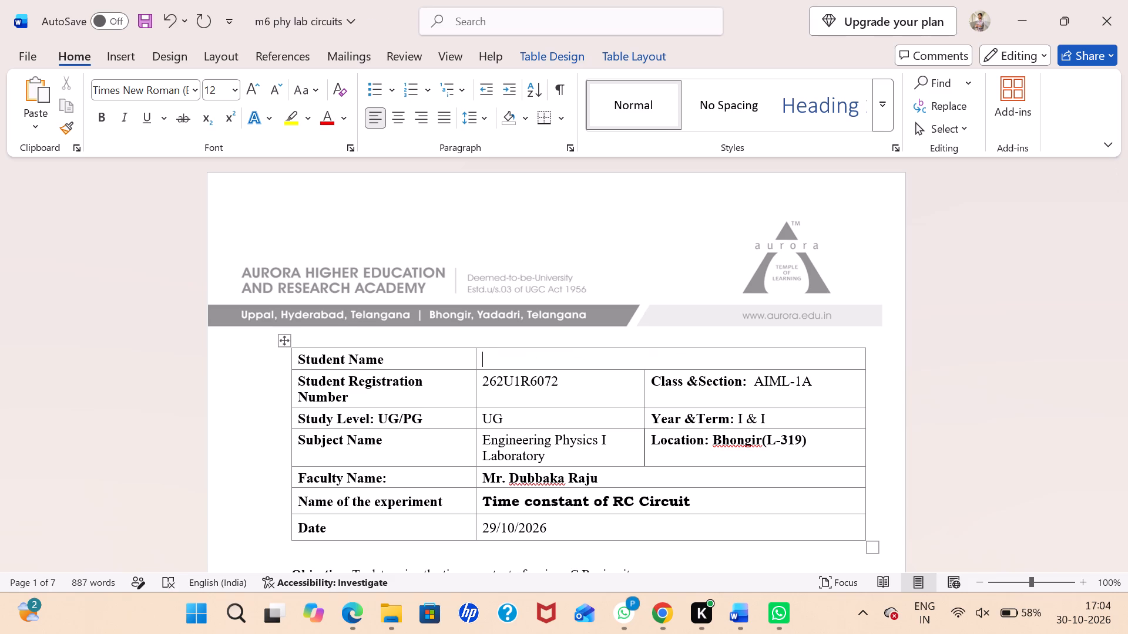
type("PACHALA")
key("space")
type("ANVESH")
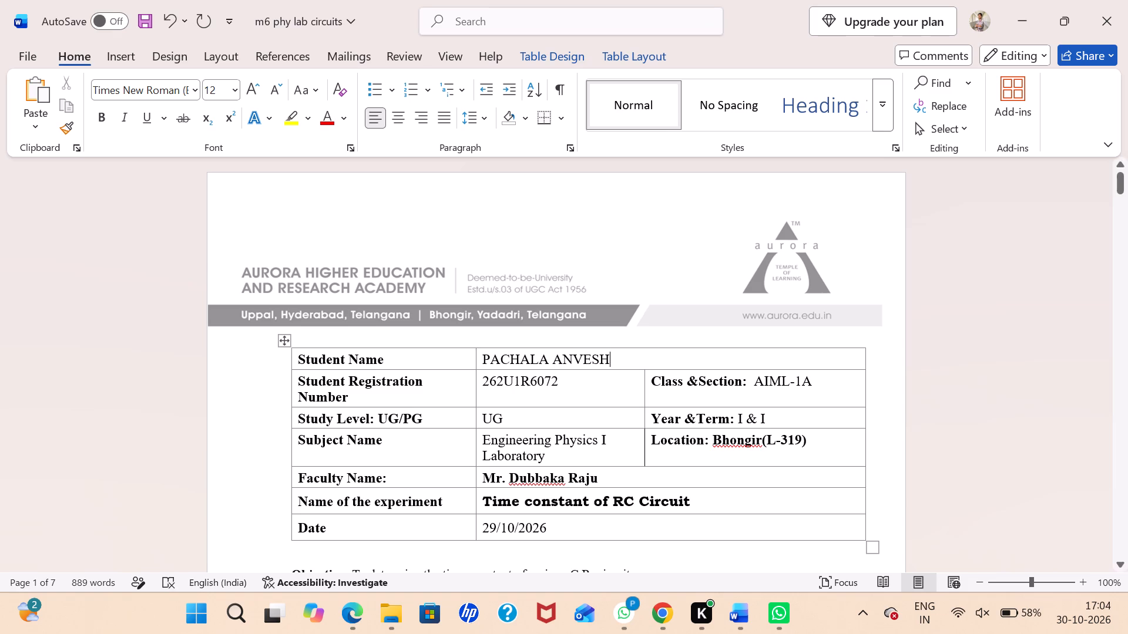
Replace the last three digits of the Student Registration Number with your own.
left_click(617, 395)
key("BackSpace")
key("BackSpace")
key("BackSpace")
type("123")
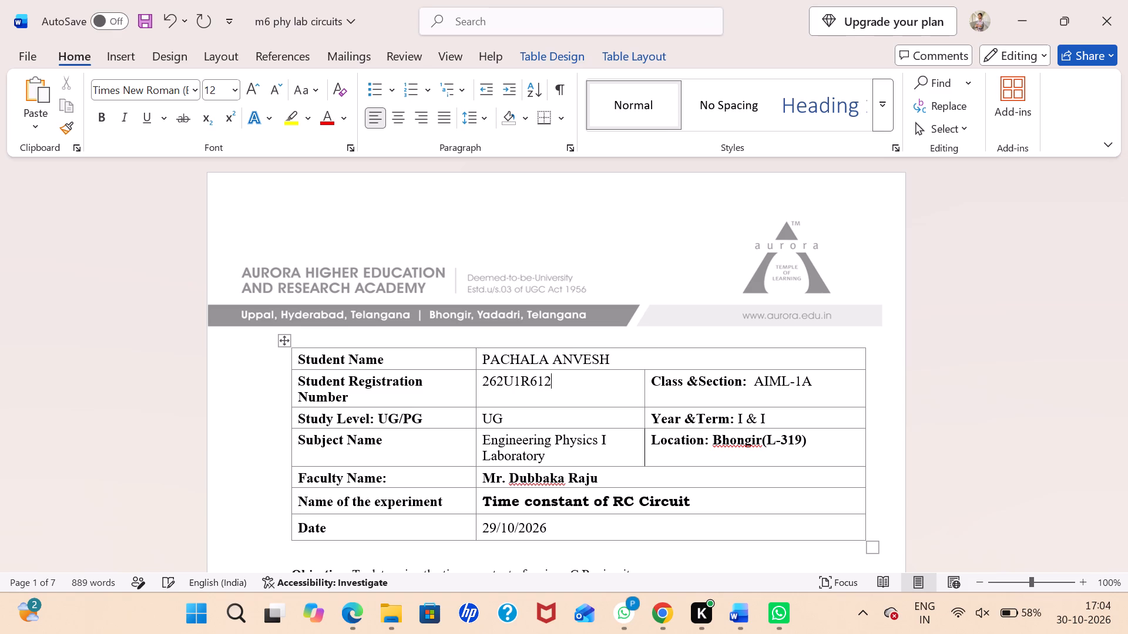
Set the Class & Section entry to AIML-1B.
left_click(814, 377)
key("BackSpace")
key("b")
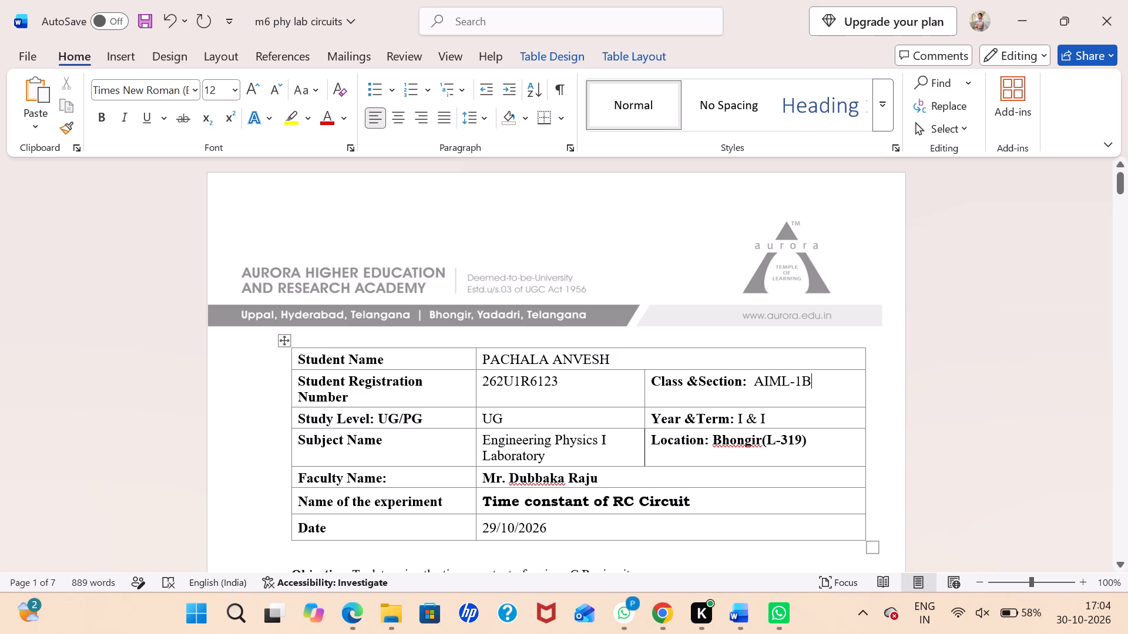
Set the Date entry in the details table to 30/10/2026.
scroll(549, 535, "down", 1)
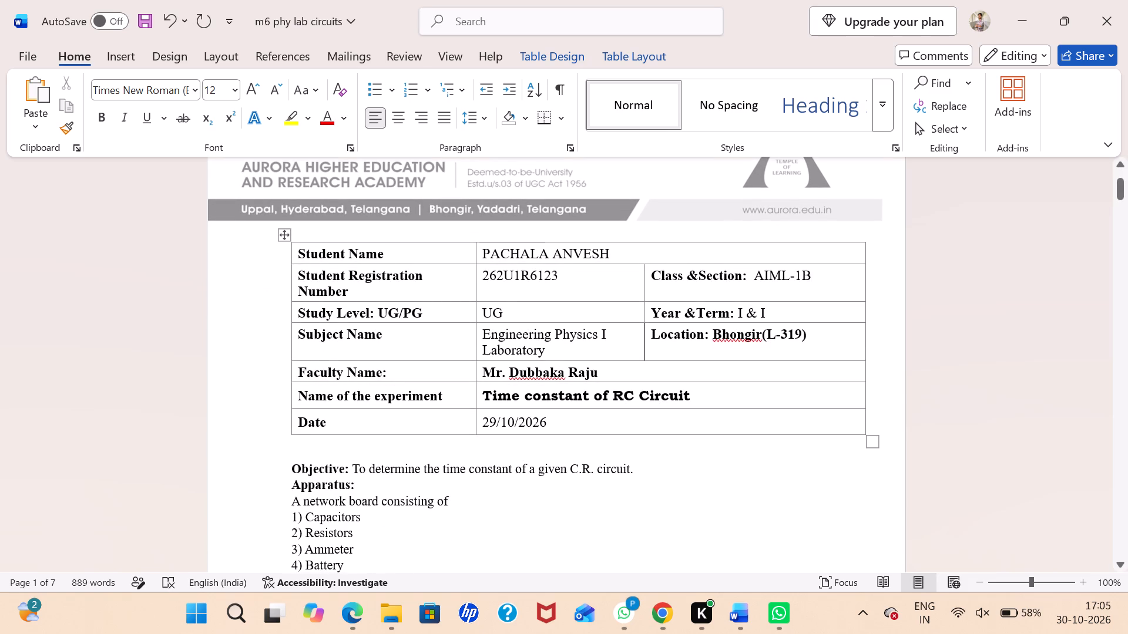
left_click(496, 423)
key("BackSpace")
key("BackSpace")
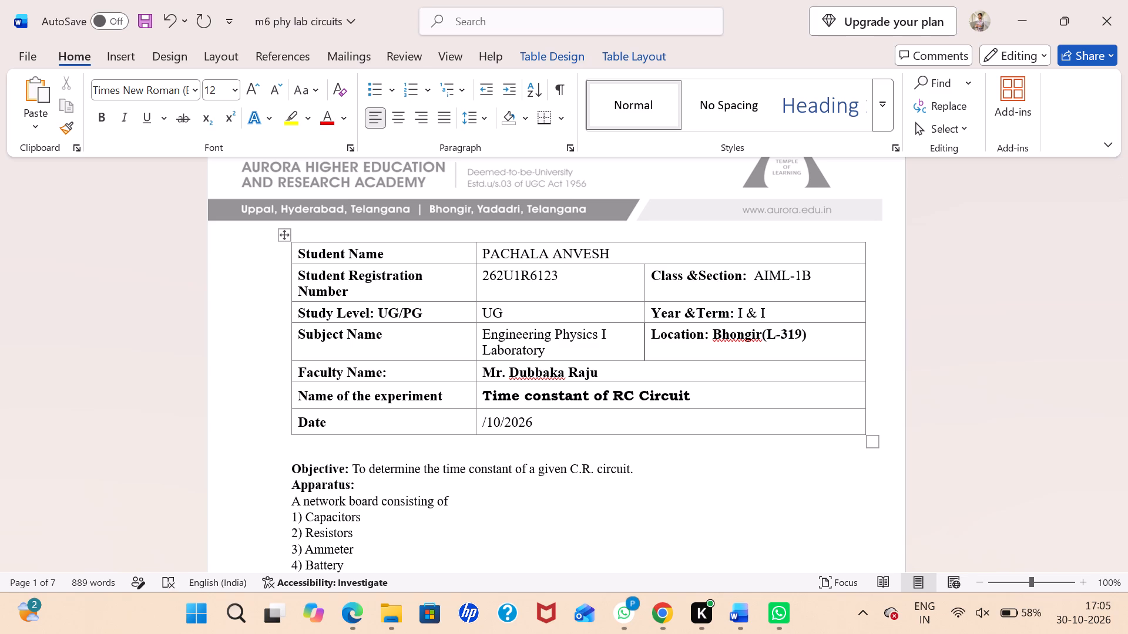
type("30")
Save the edited report as a Word document named m6 phy lab circuits in the OneDrive Documents folder.
scroll(532, 451, "down", 2)
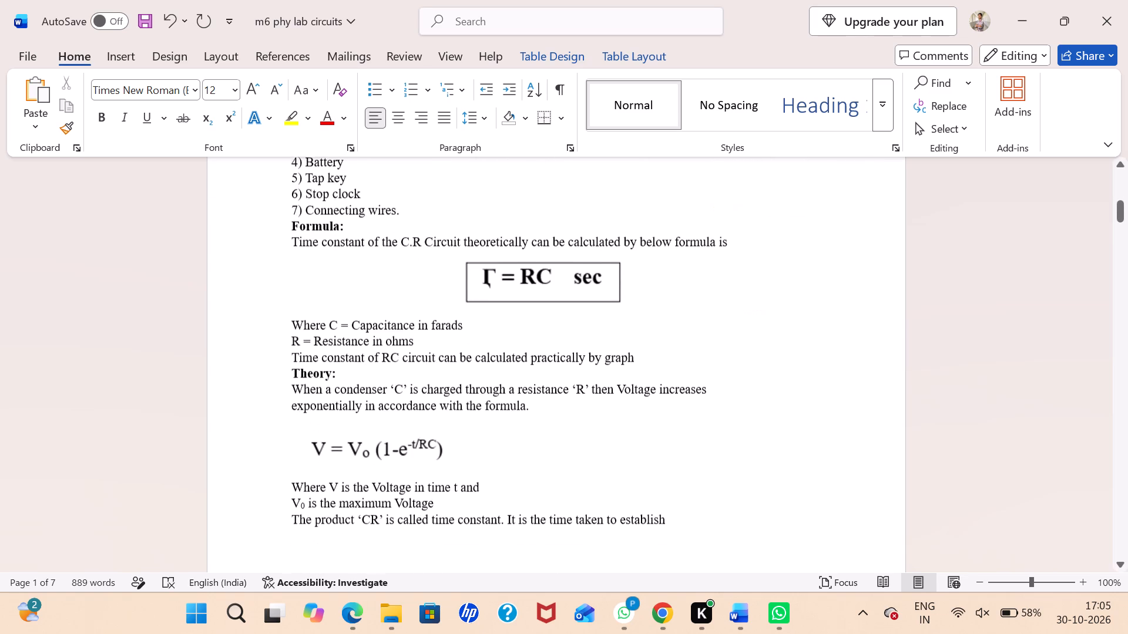
scroll(532, 451, "down", 20)
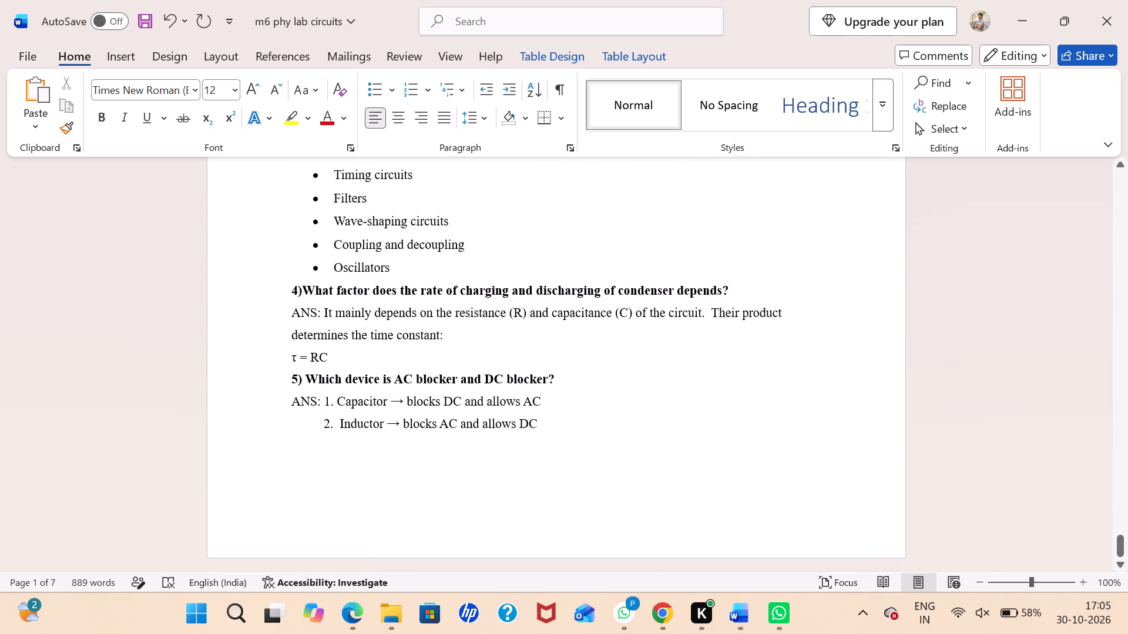
scroll(532, 451, "down", 3)
left_click(24, 48)
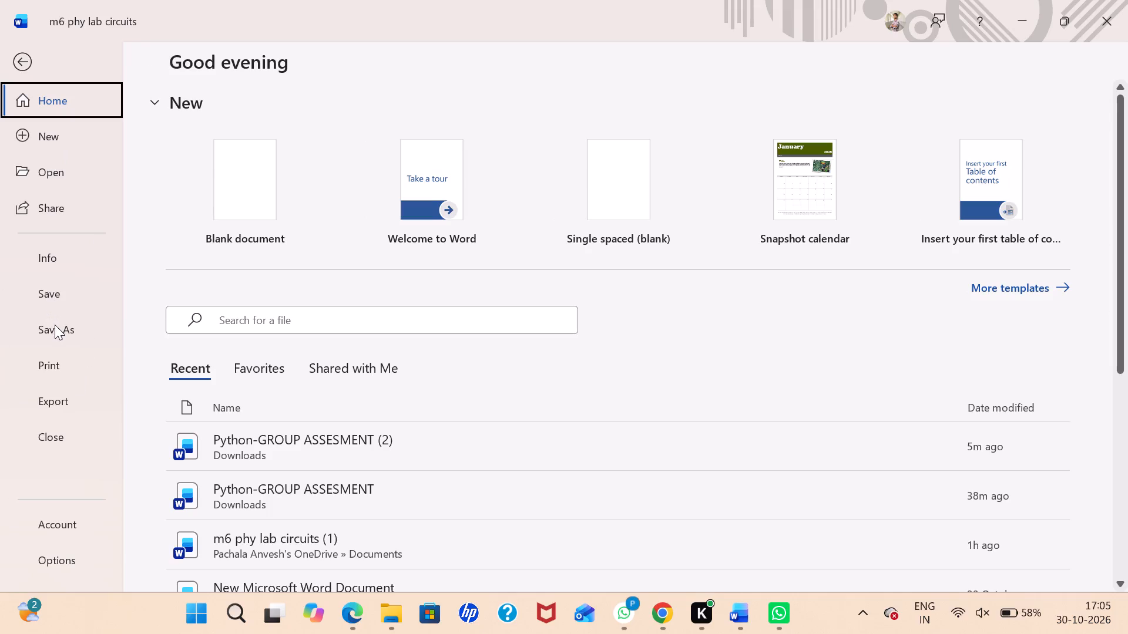
left_click(55, 325)
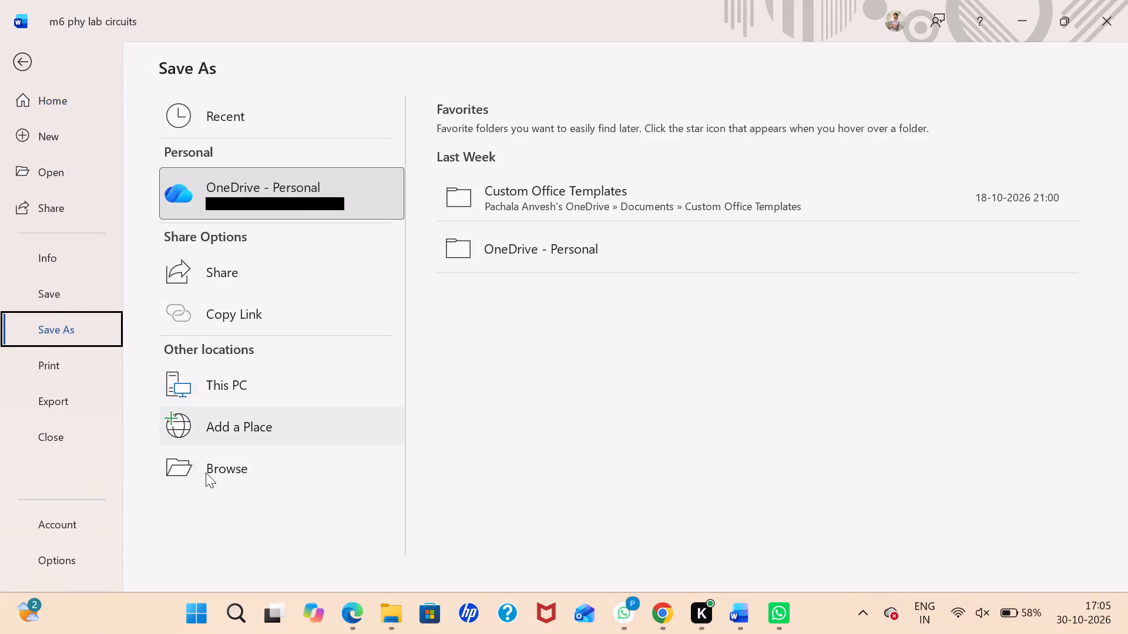
left_click(204, 478)
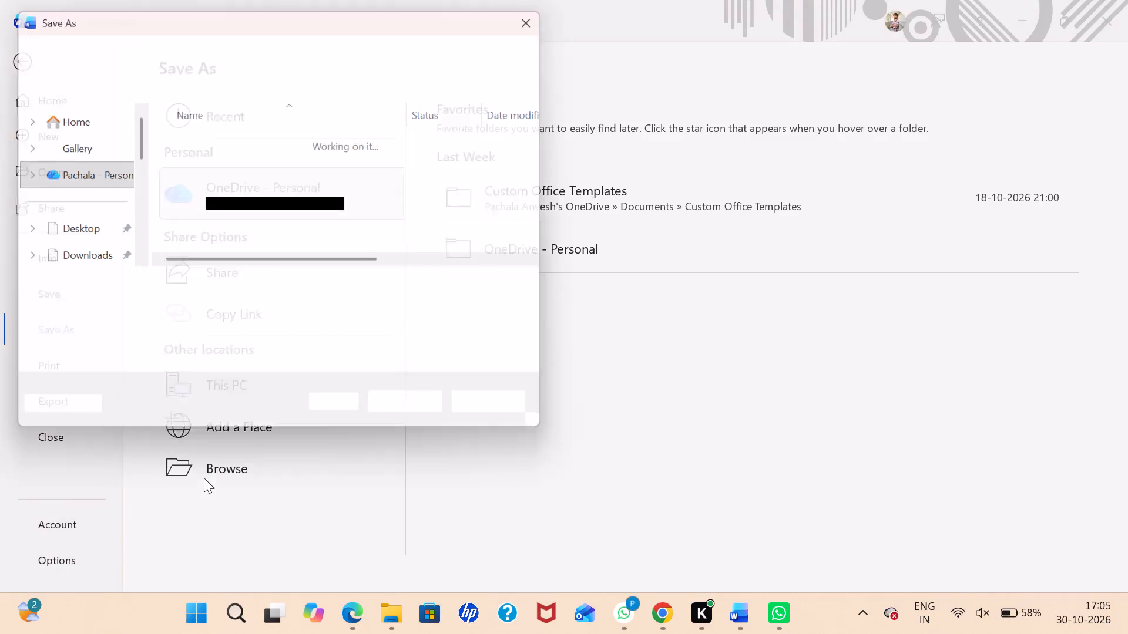
left_click(233, 295)
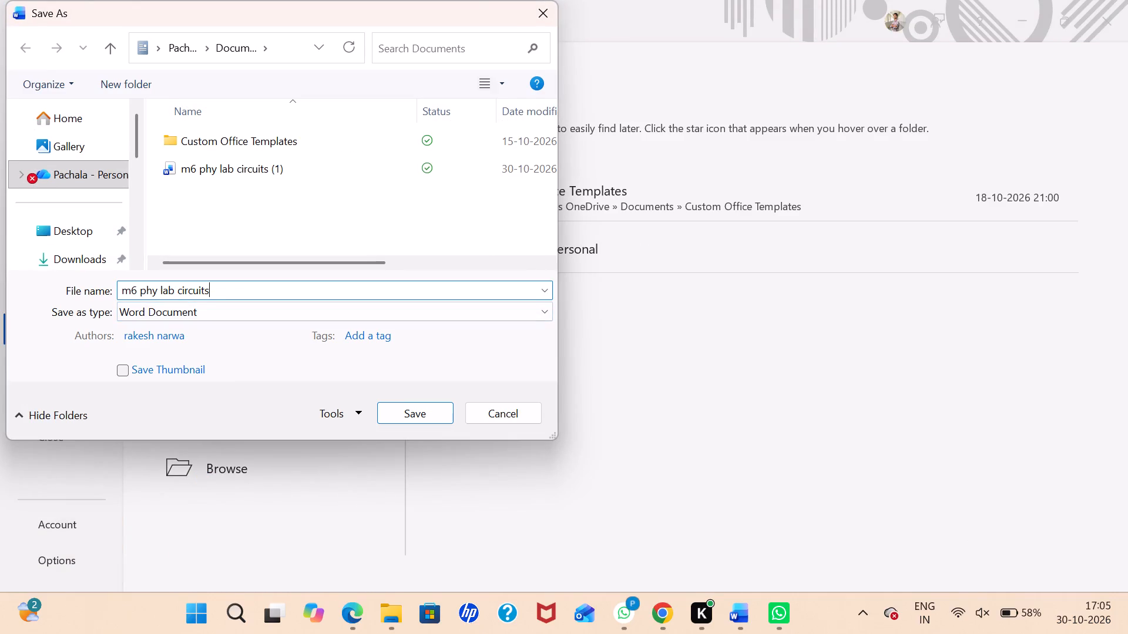
key("space")
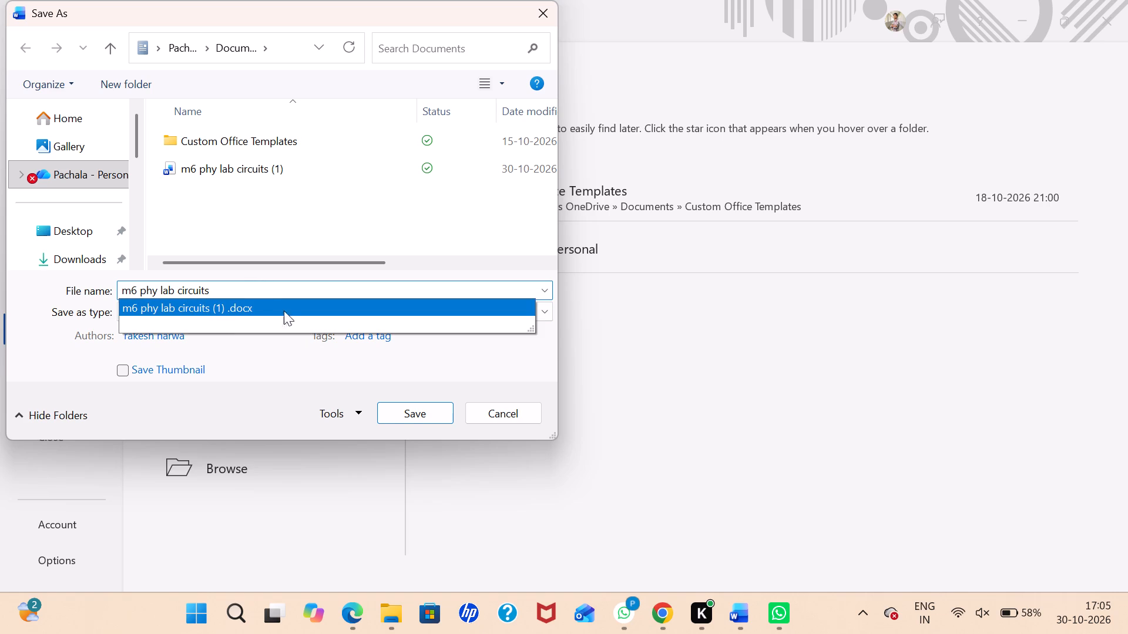
left_click(409, 417)
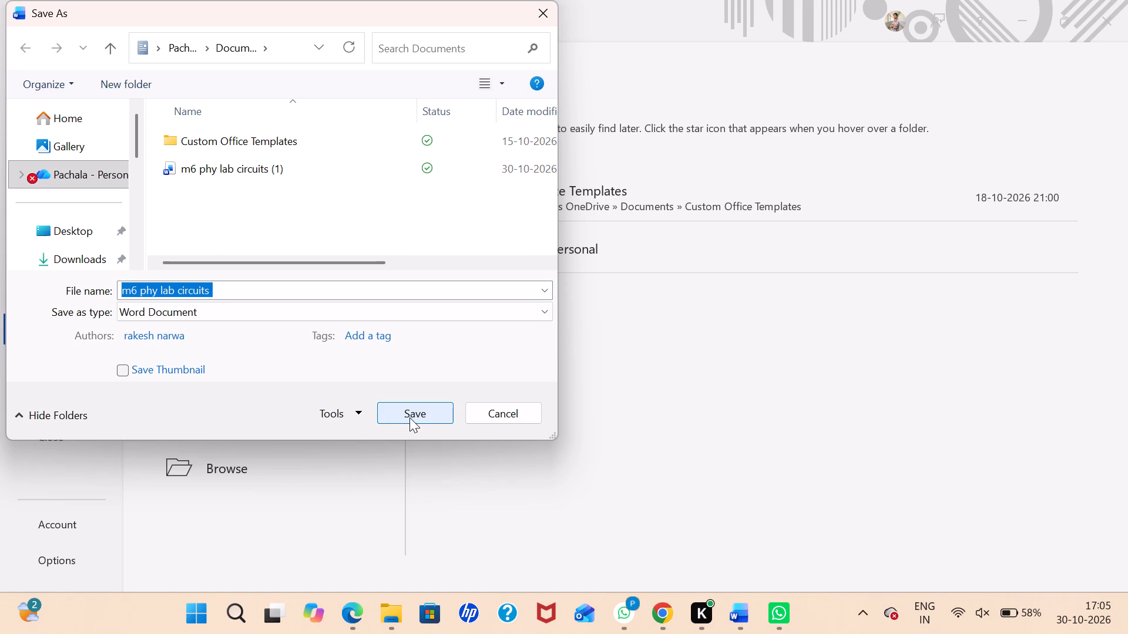
left_click(412, 409)
left_click(412, 409)
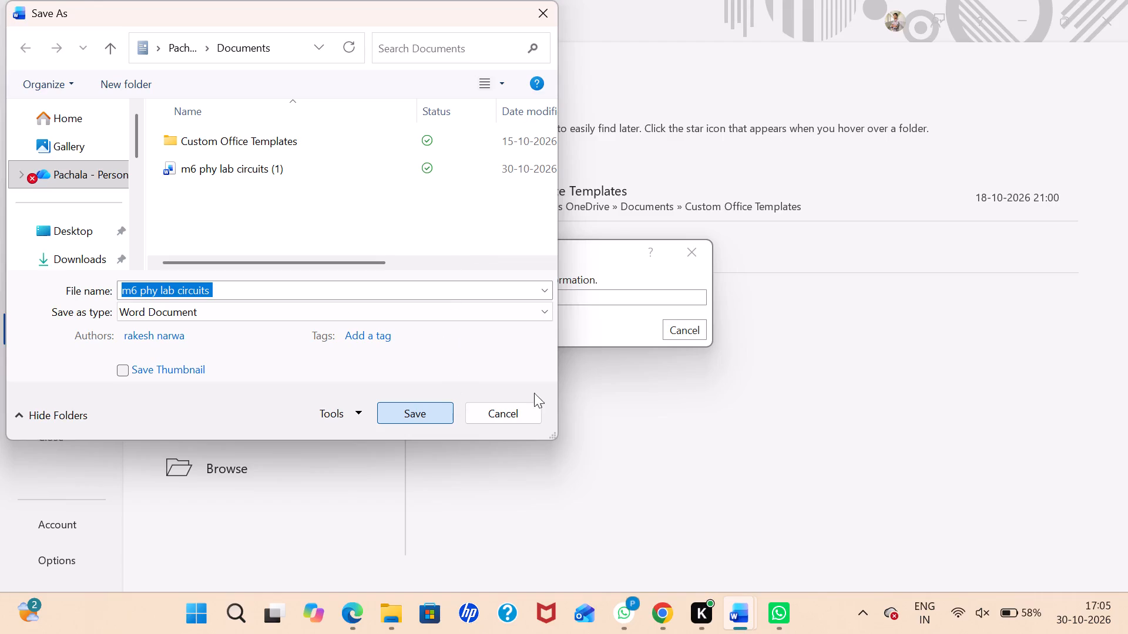
left_click(576, 397)
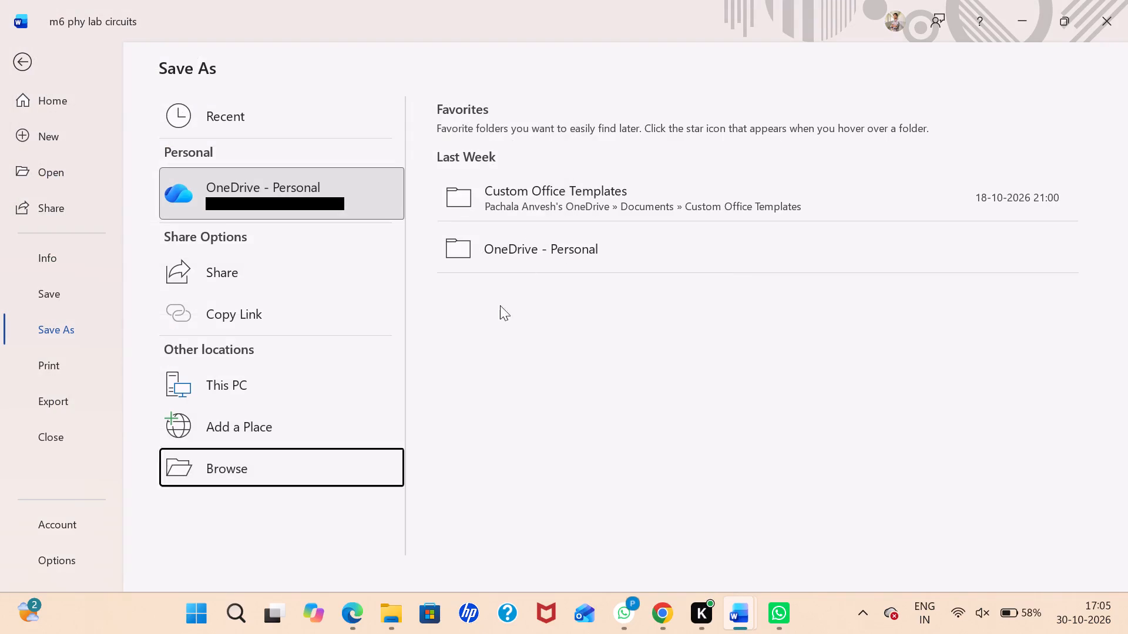
Switch to File Explorer and open m6 phy lab circuits (1) from the Documents folder.
left_click(380, 603)
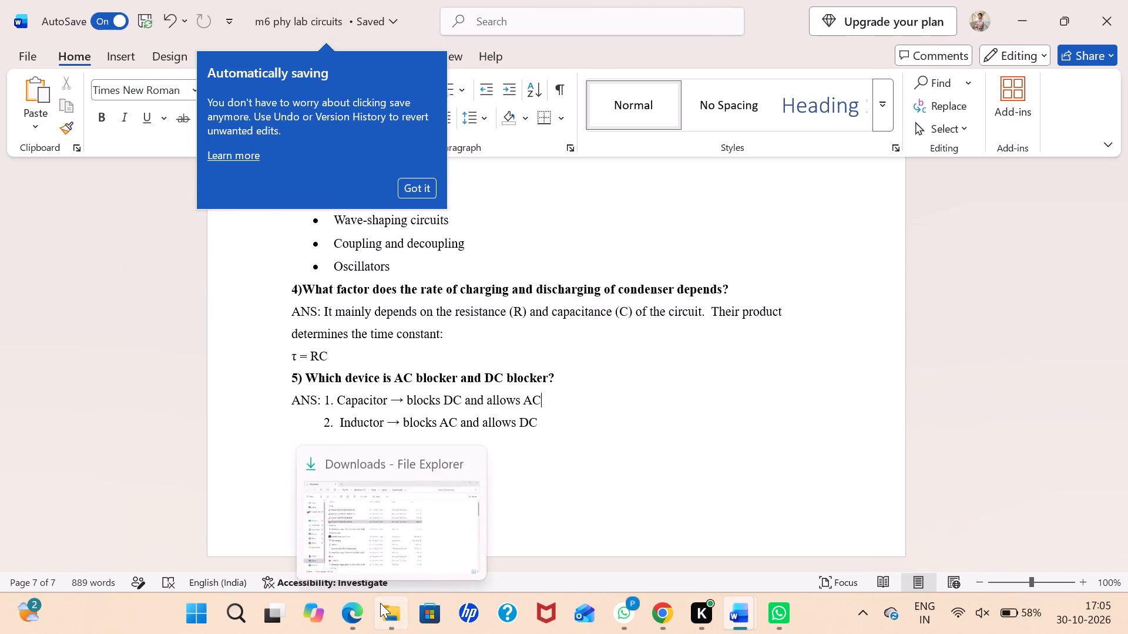
scroll(364, 304, "up", 4)
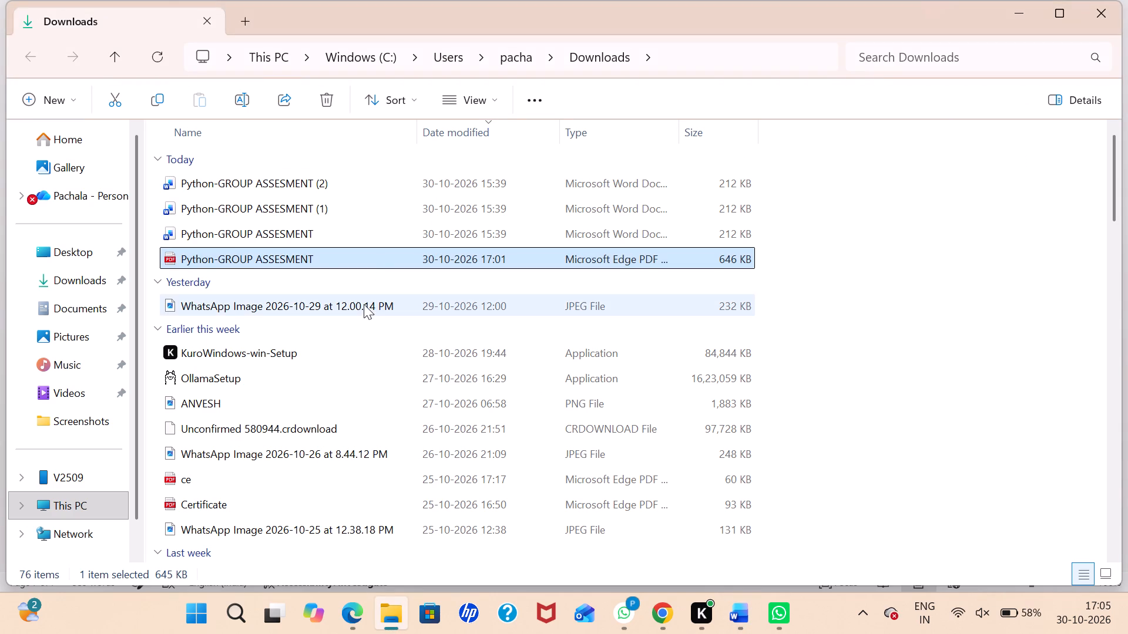
left_click(91, 285)
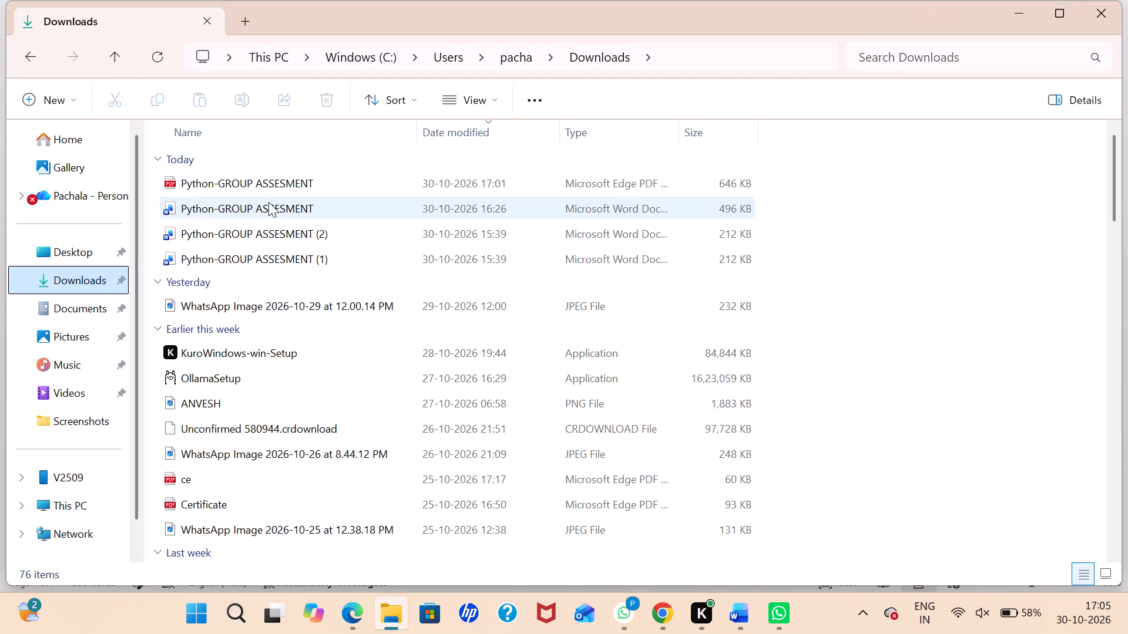
left_click(111, 249)
left_click(96, 302)
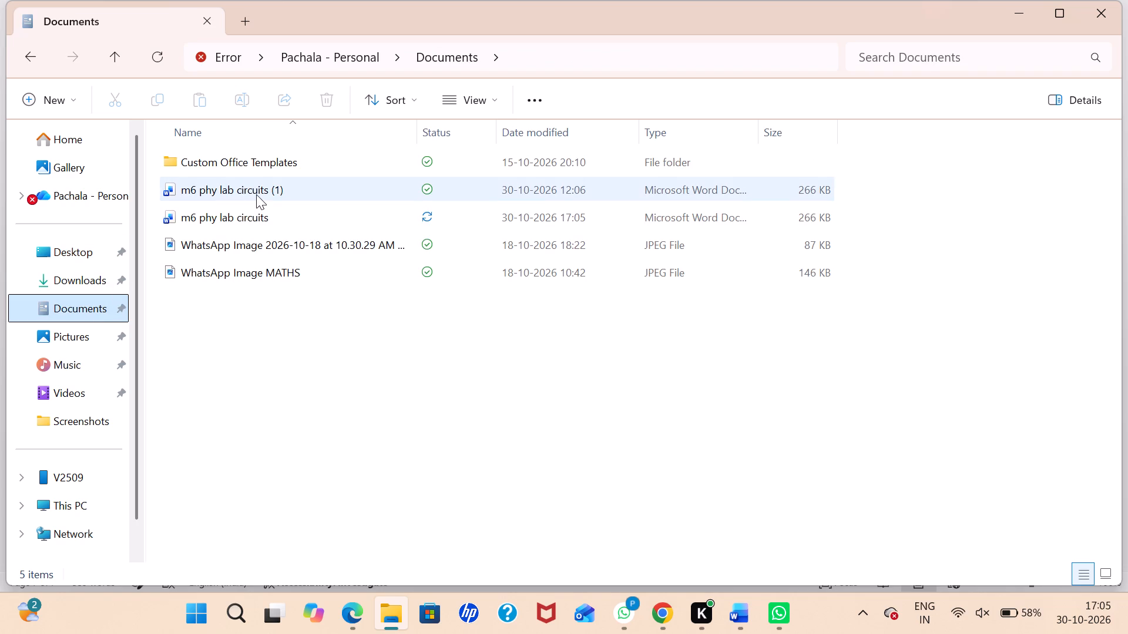
double_click(256, 194)
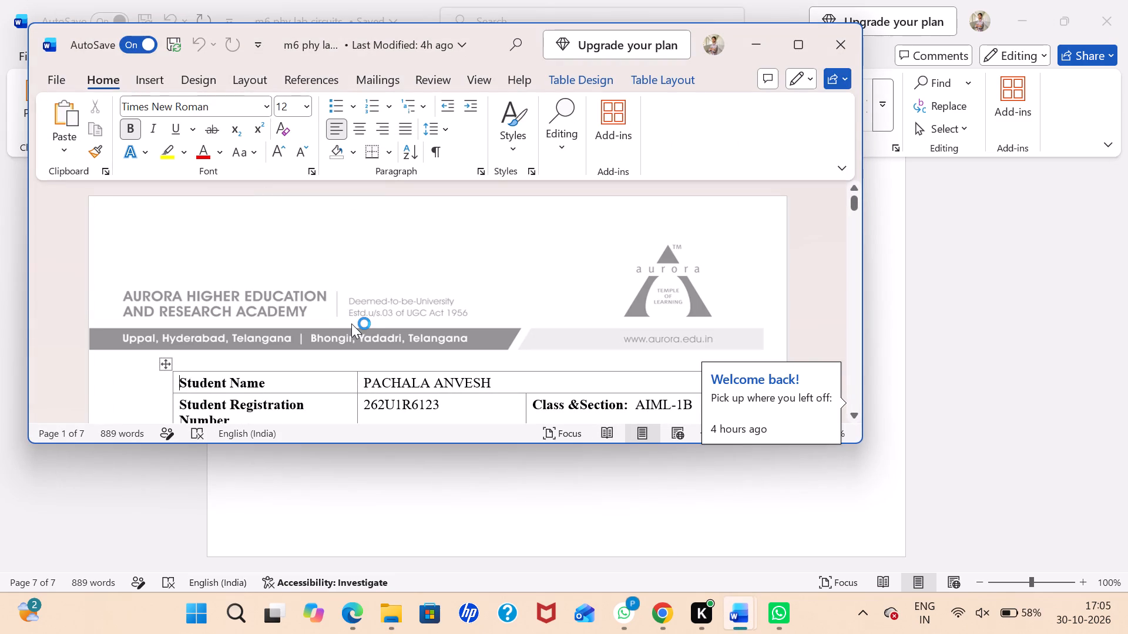
scroll(351, 323, "down", 1)
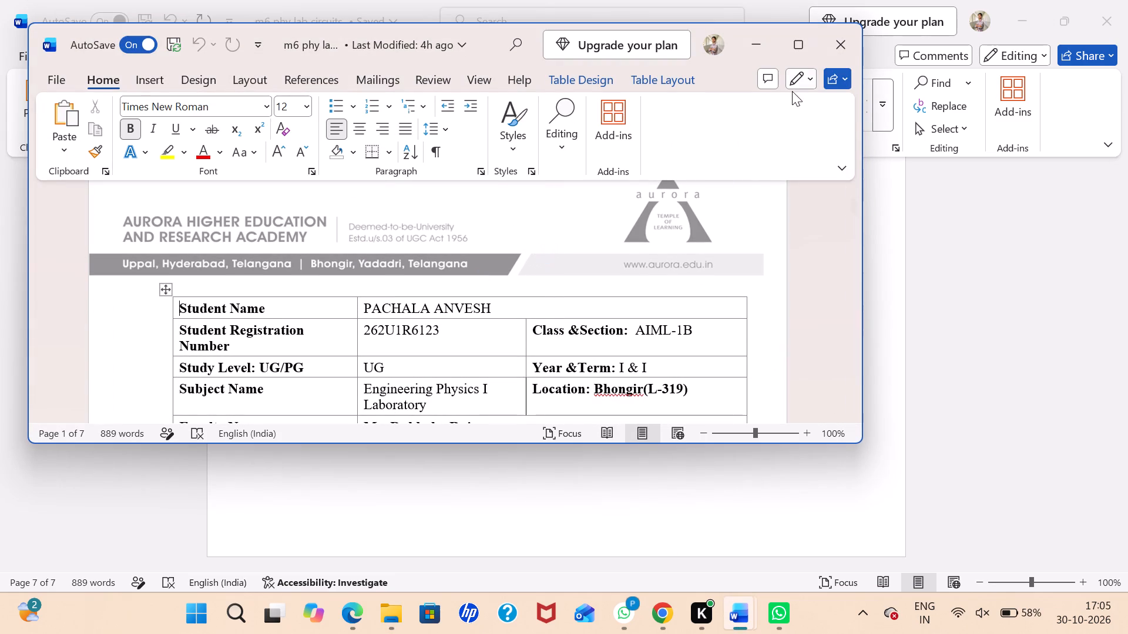
Maximise the m6 phy lab circuits (1) document and review it from the details table through to the viva questions.
left_click(795, 44)
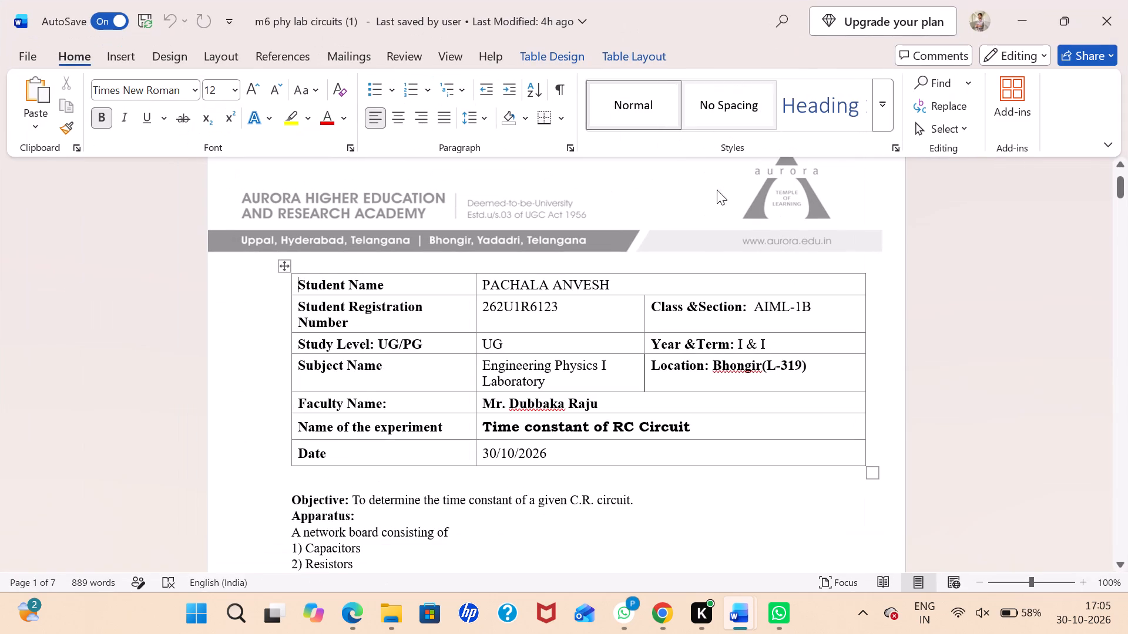
scroll(680, 339, "down", 4)
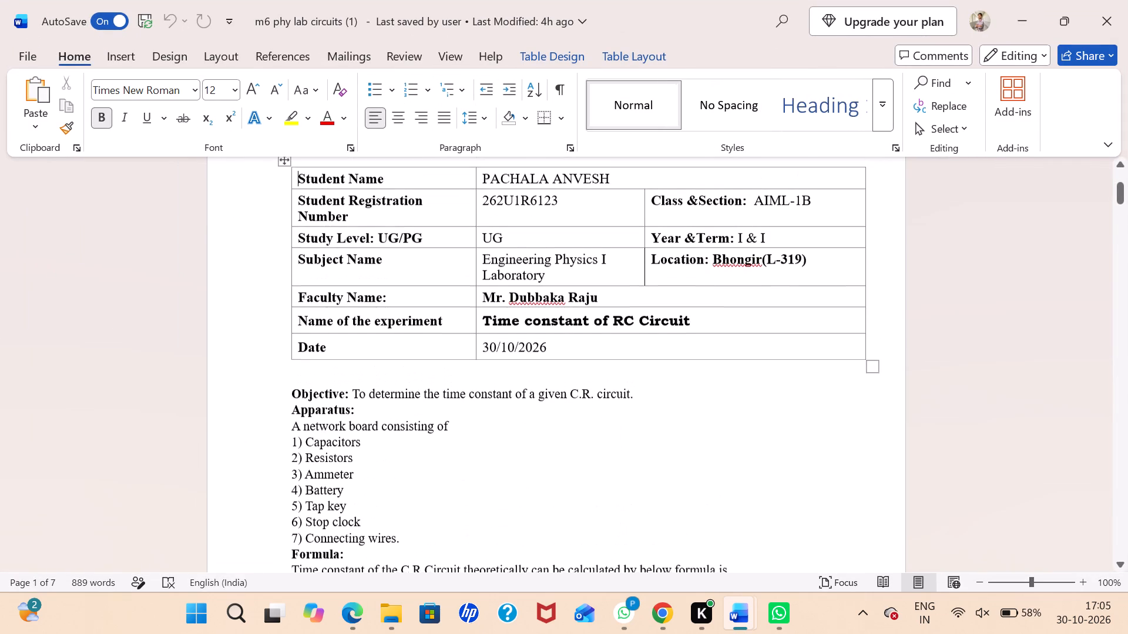
scroll(680, 339, "down", 10)
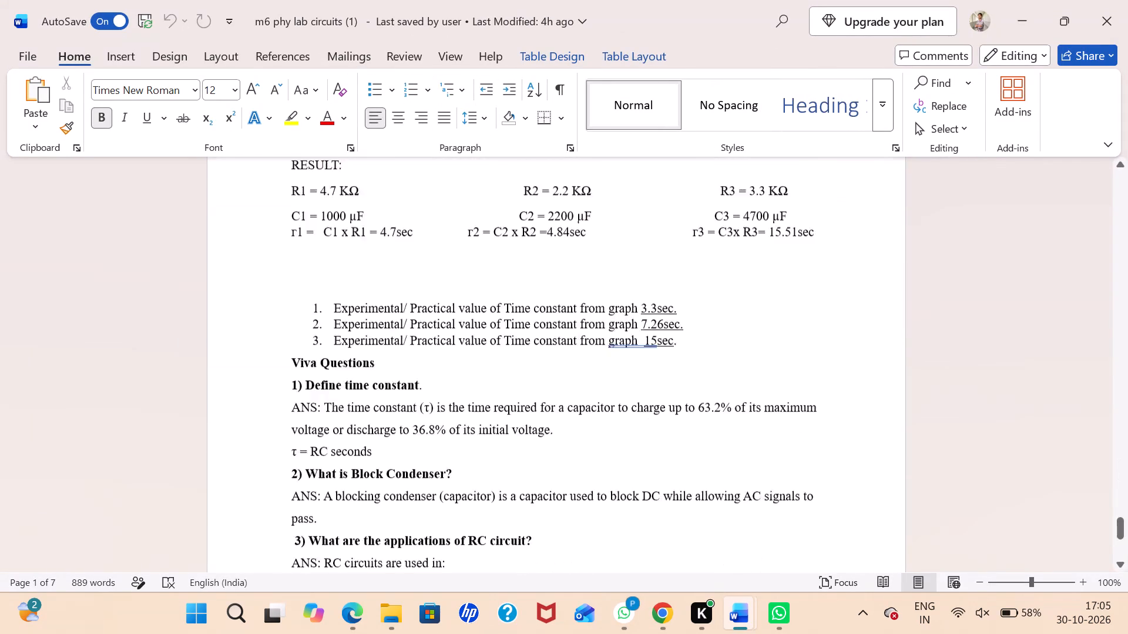
scroll(680, 339, "down", 13)
scroll(680, 339, "up", 8)
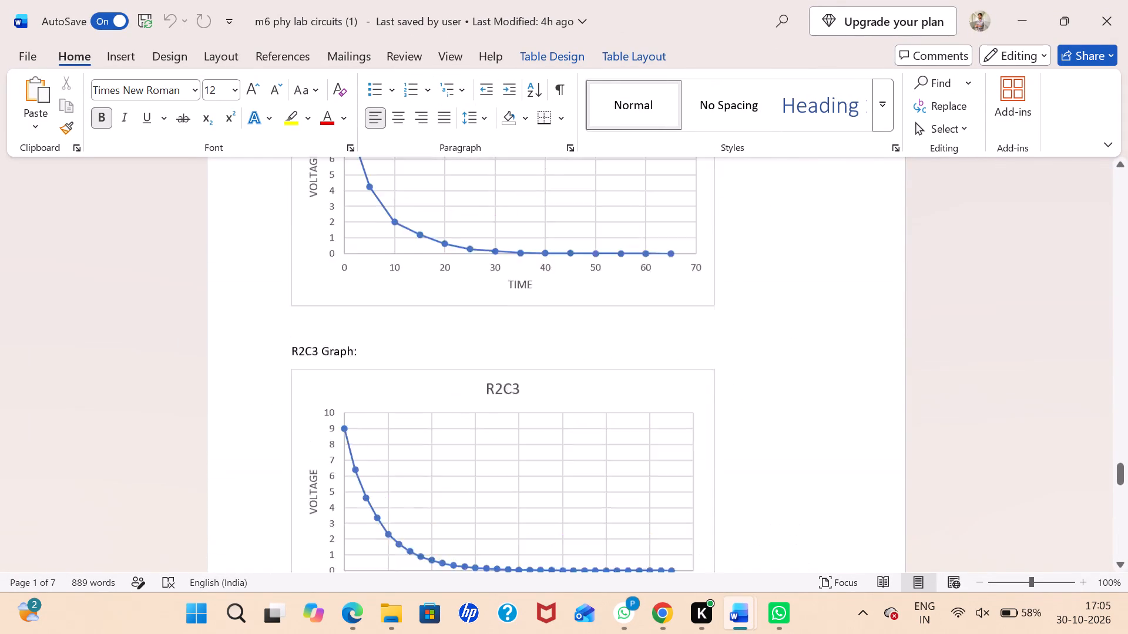
scroll(680, 339, "up", 15)
scroll(680, 339, "up", 20)
scroll(680, 339, "up", 10)
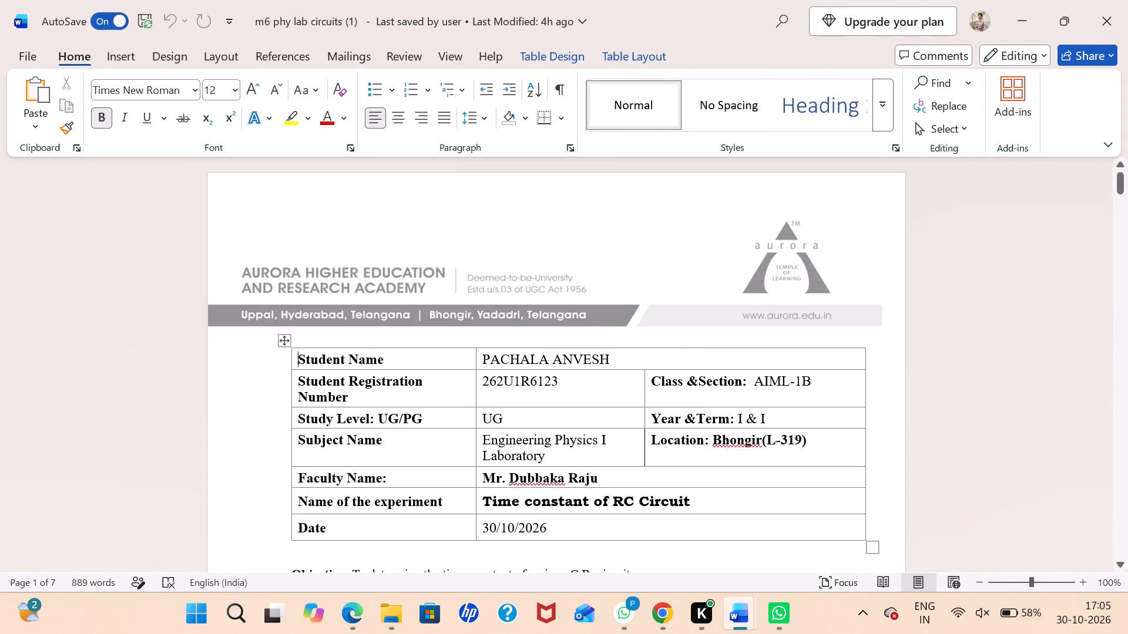
scroll(593, 532, "down", 11)
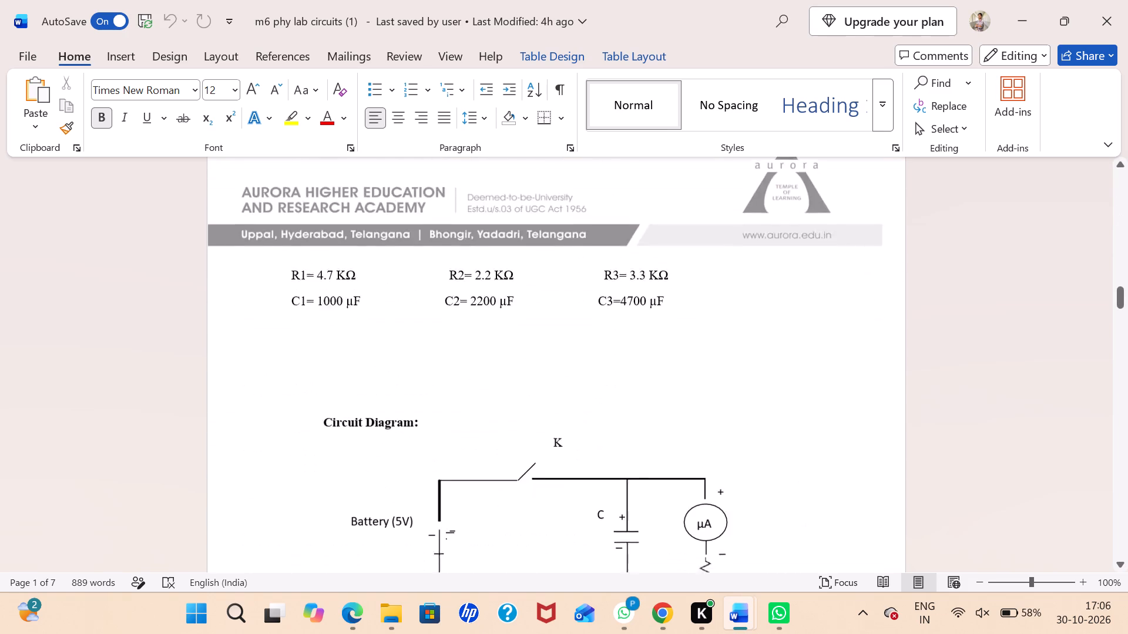
scroll(593, 532, "down", 10)
scroll(593, 532, "up", 3)
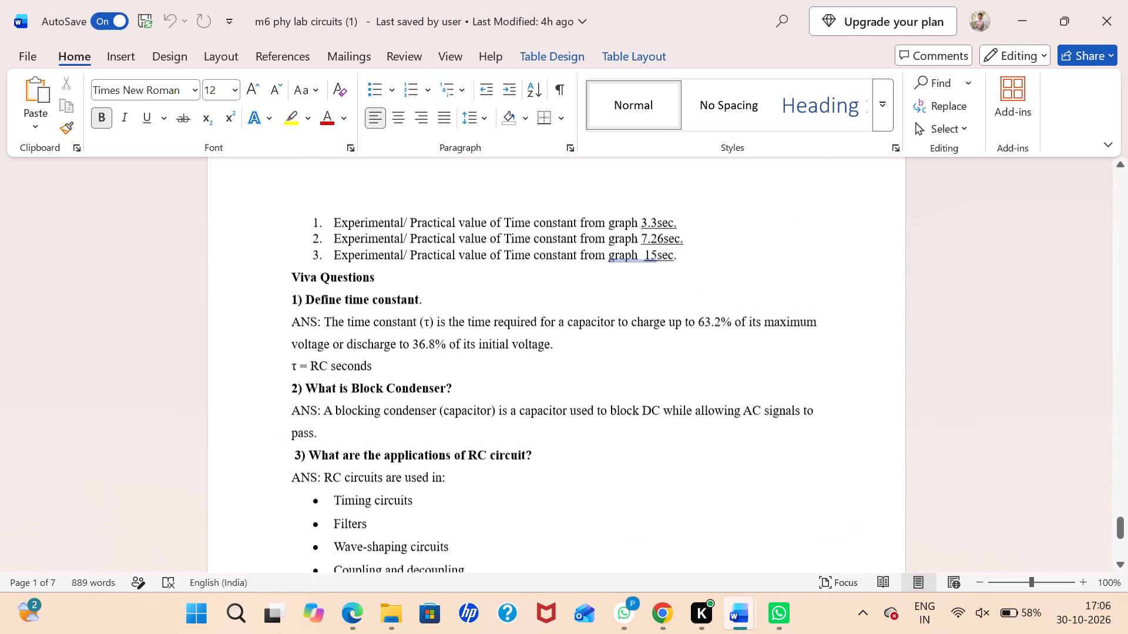
scroll(593, 532, "up", 6)
scroll(595, 543, "down", 9)
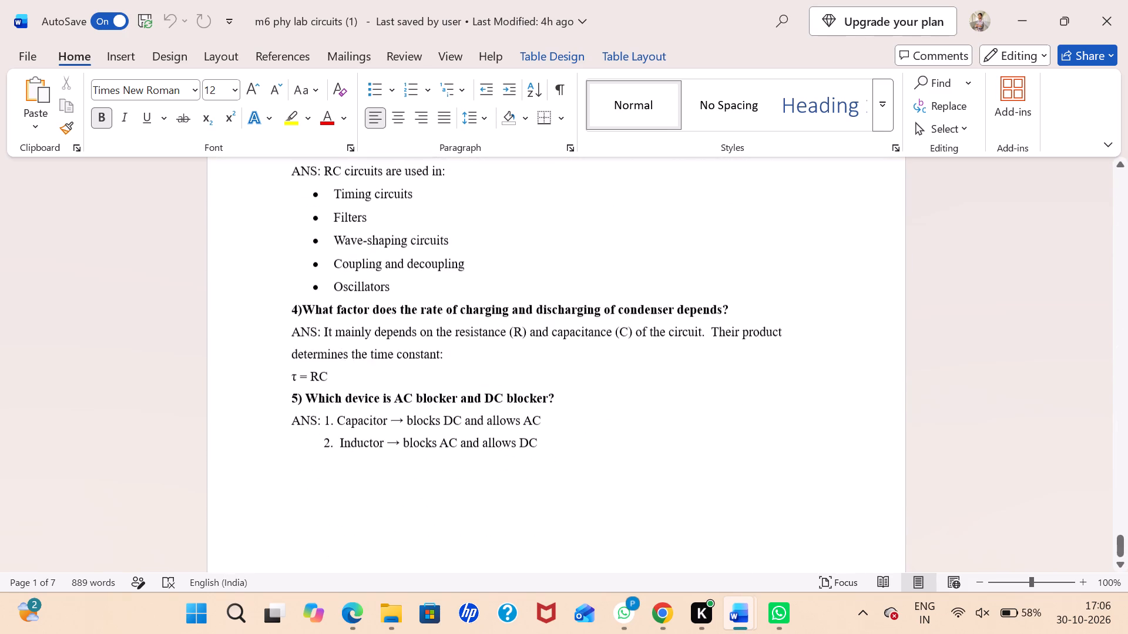
scroll(595, 543, "down", 6)
Switch to Chrome and return from the finished conversion to iLovePDF's Word to PDF converter.
left_click(657, 613)
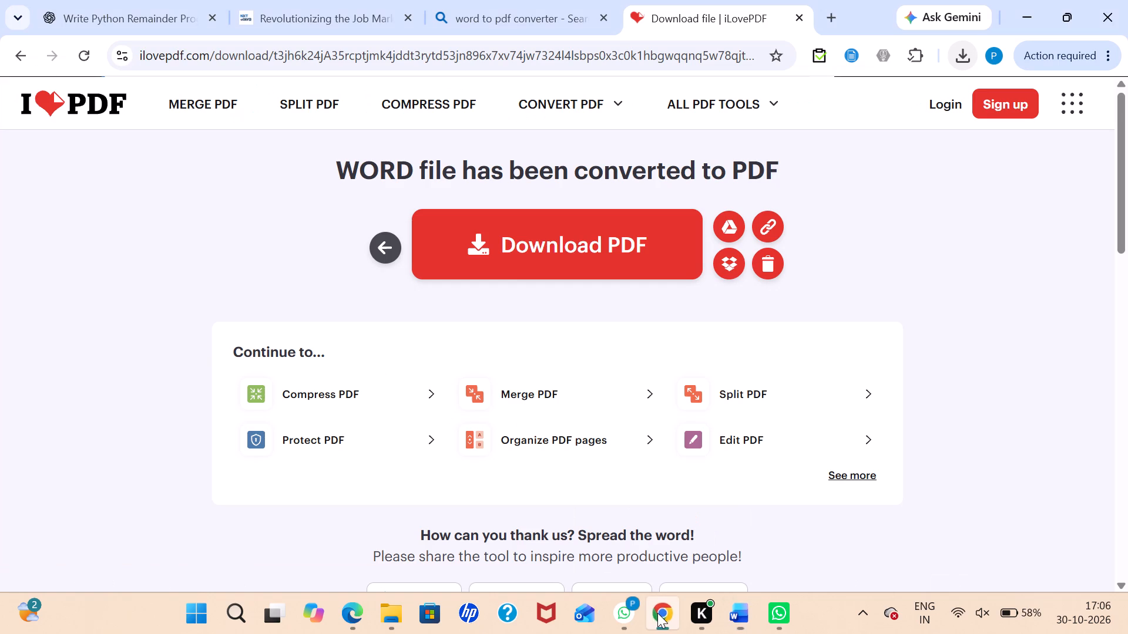
left_click(381, 242)
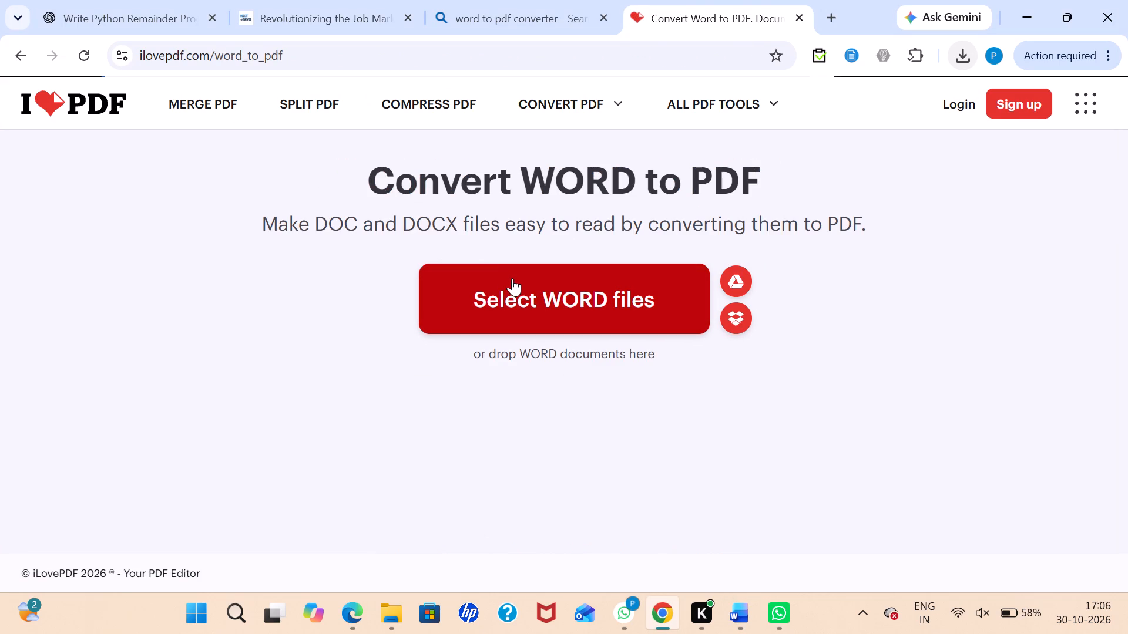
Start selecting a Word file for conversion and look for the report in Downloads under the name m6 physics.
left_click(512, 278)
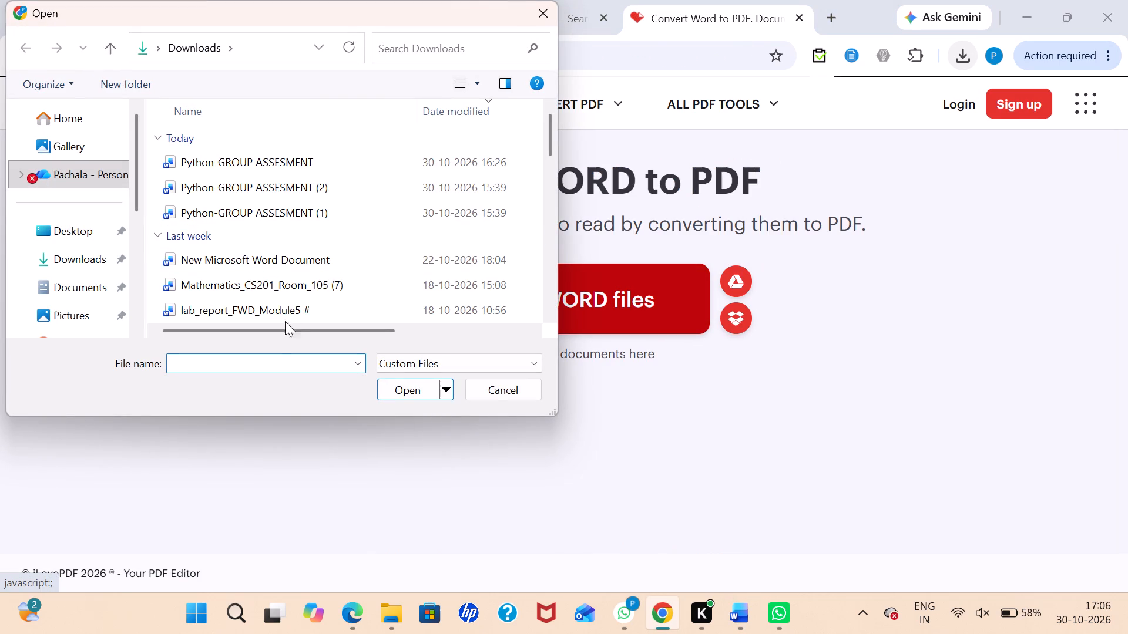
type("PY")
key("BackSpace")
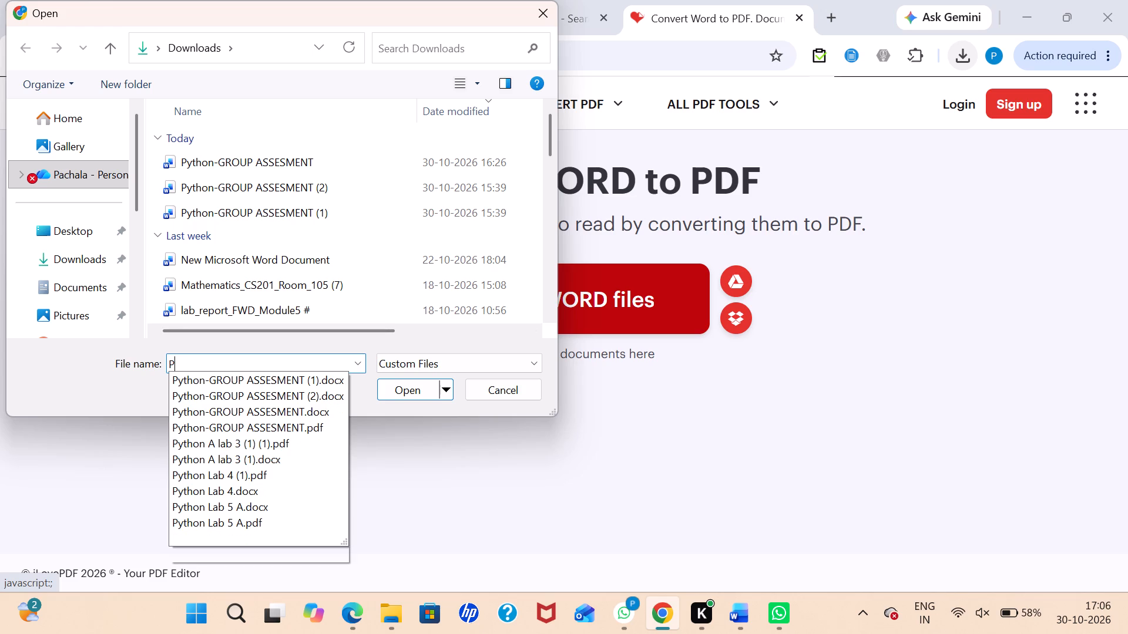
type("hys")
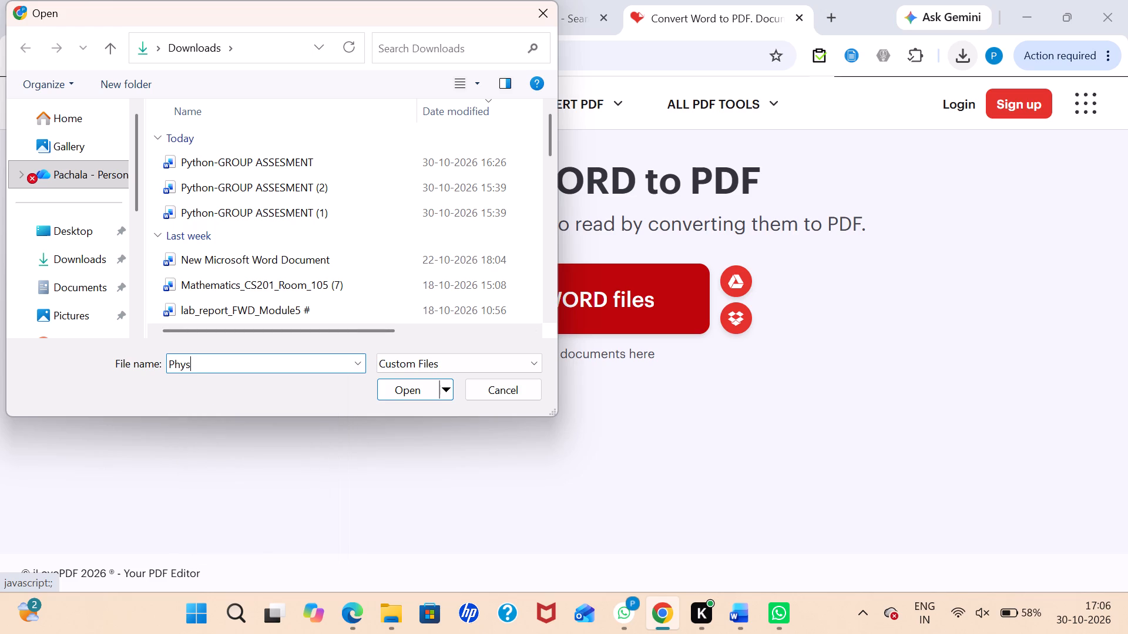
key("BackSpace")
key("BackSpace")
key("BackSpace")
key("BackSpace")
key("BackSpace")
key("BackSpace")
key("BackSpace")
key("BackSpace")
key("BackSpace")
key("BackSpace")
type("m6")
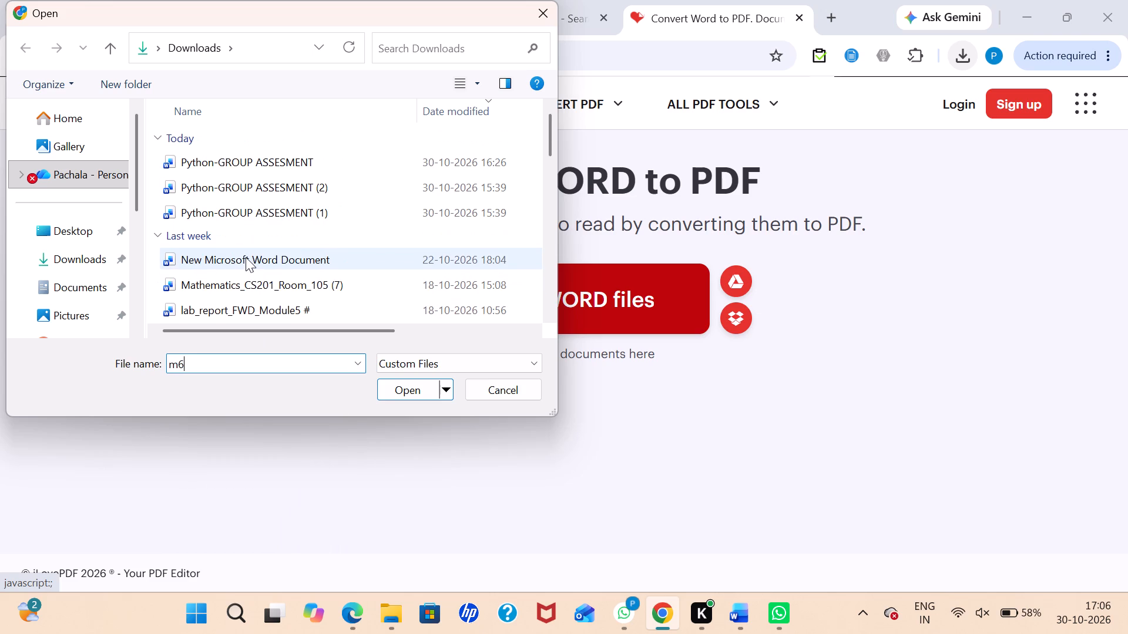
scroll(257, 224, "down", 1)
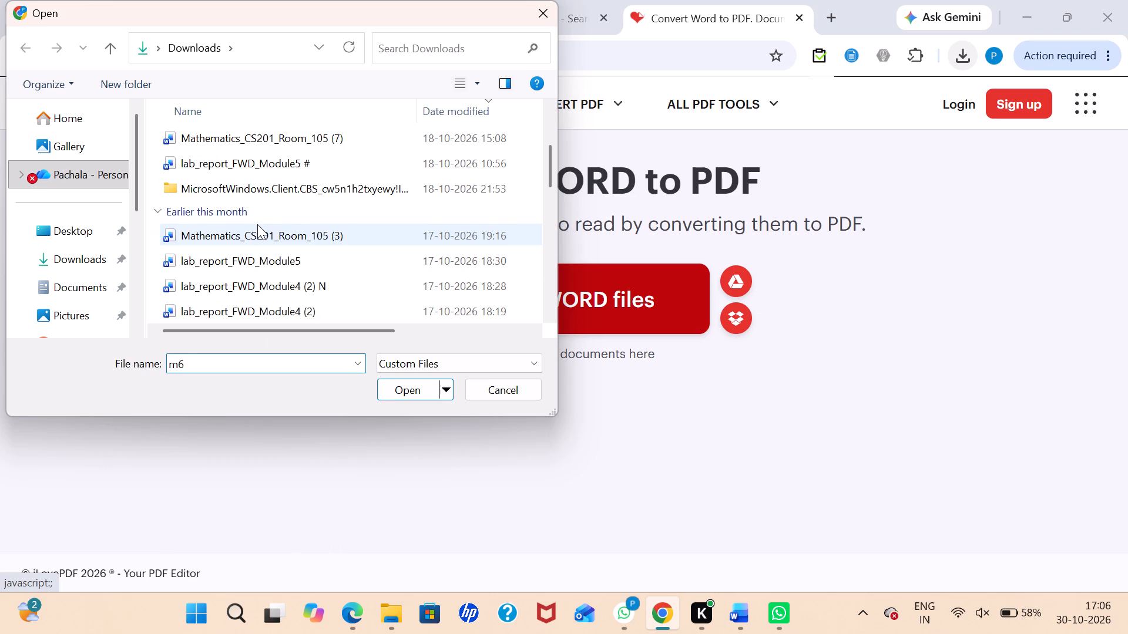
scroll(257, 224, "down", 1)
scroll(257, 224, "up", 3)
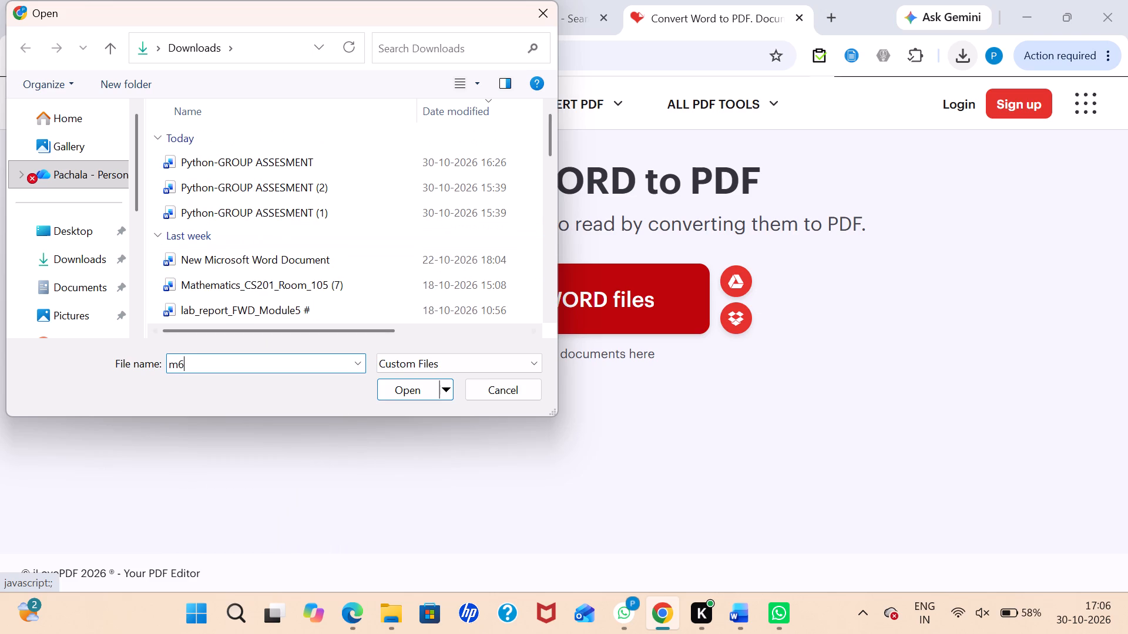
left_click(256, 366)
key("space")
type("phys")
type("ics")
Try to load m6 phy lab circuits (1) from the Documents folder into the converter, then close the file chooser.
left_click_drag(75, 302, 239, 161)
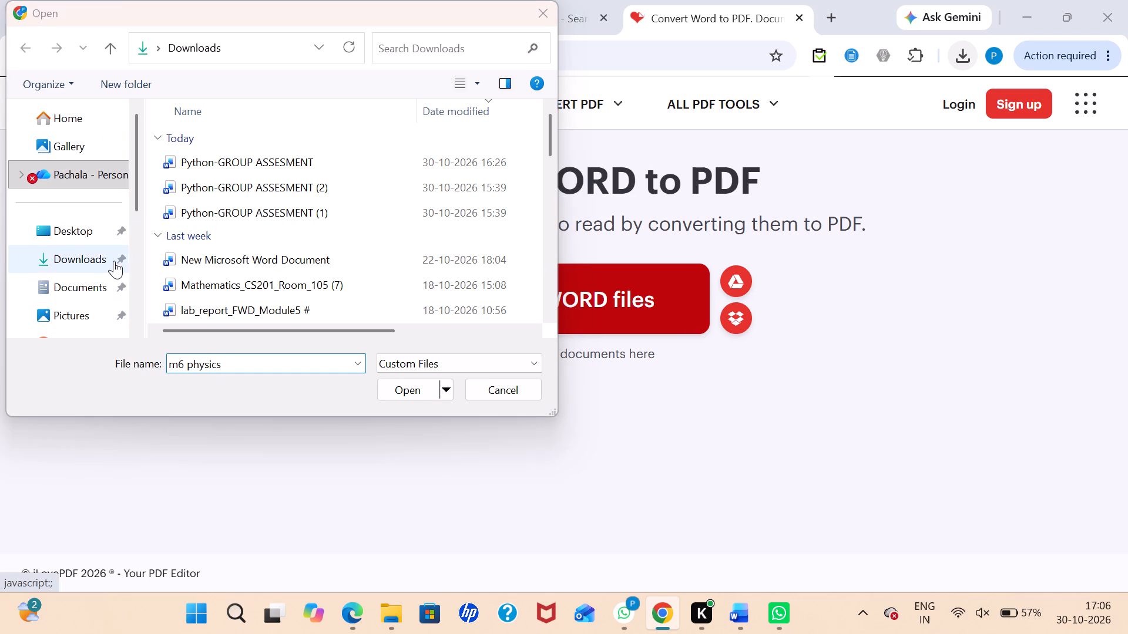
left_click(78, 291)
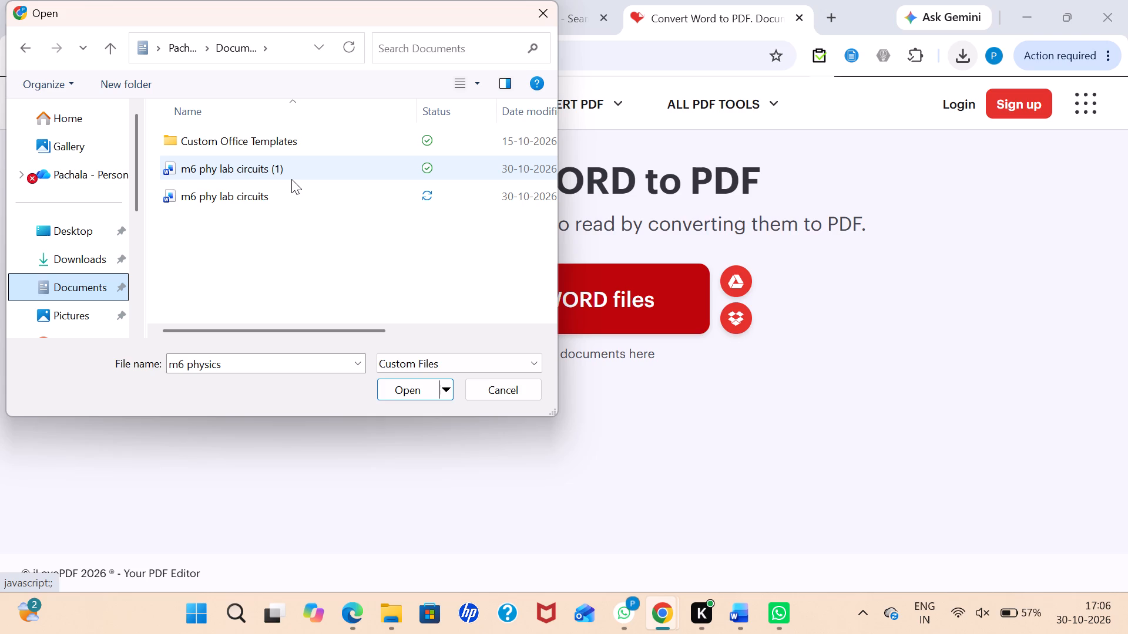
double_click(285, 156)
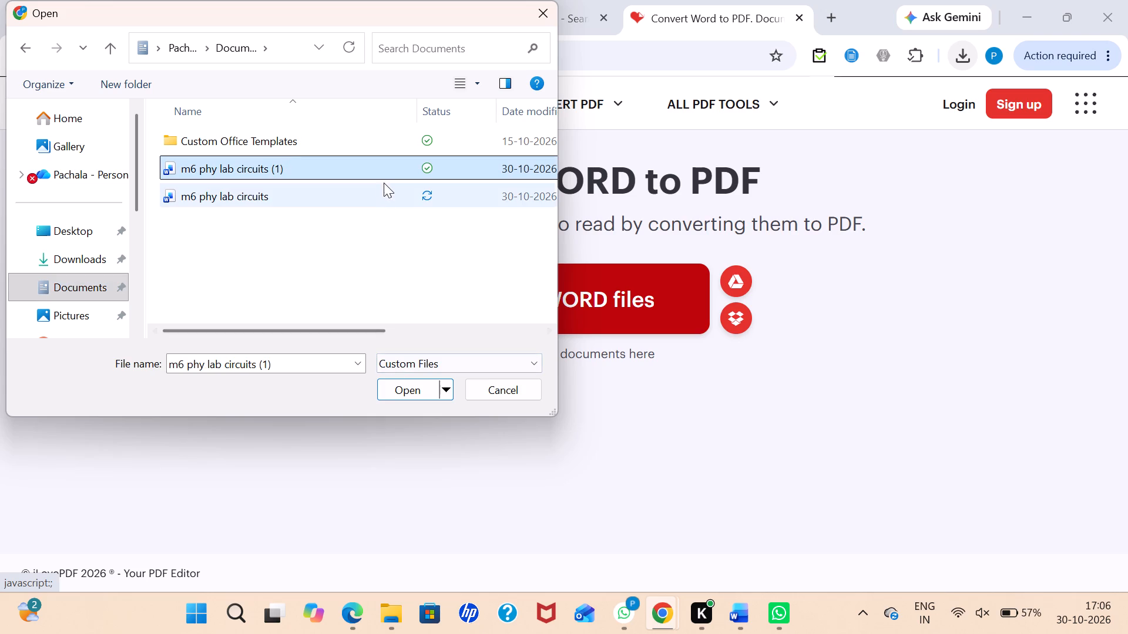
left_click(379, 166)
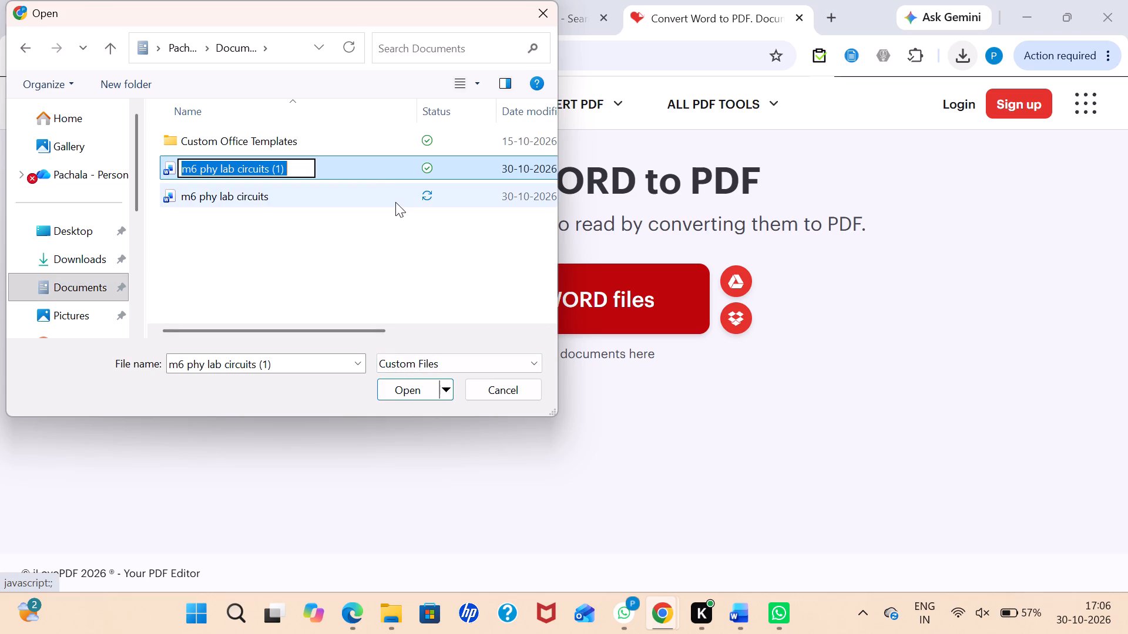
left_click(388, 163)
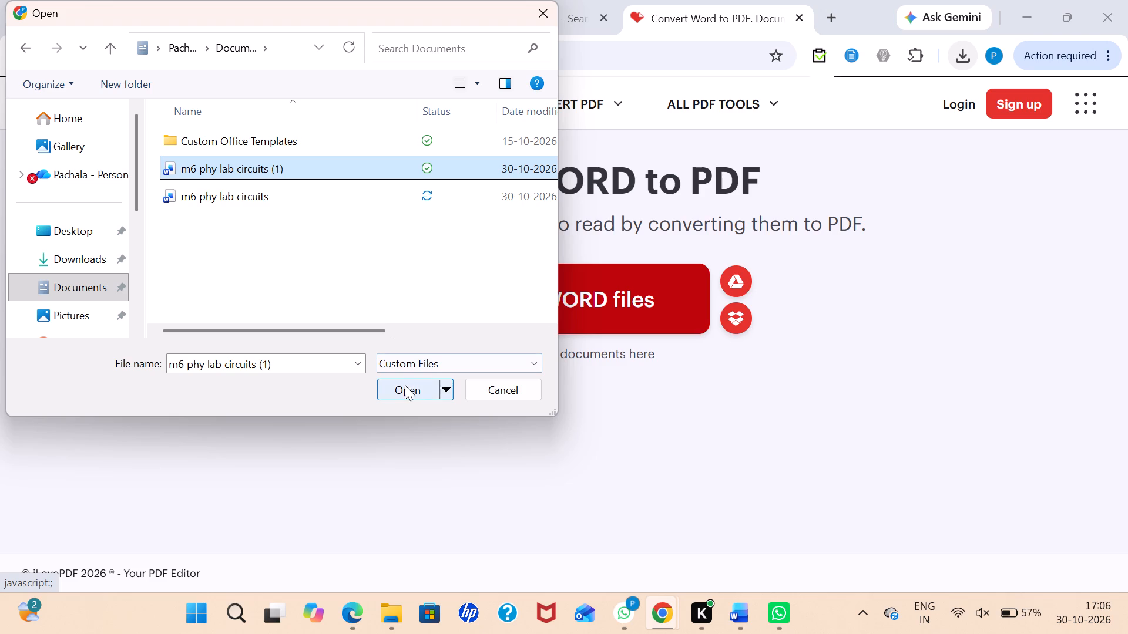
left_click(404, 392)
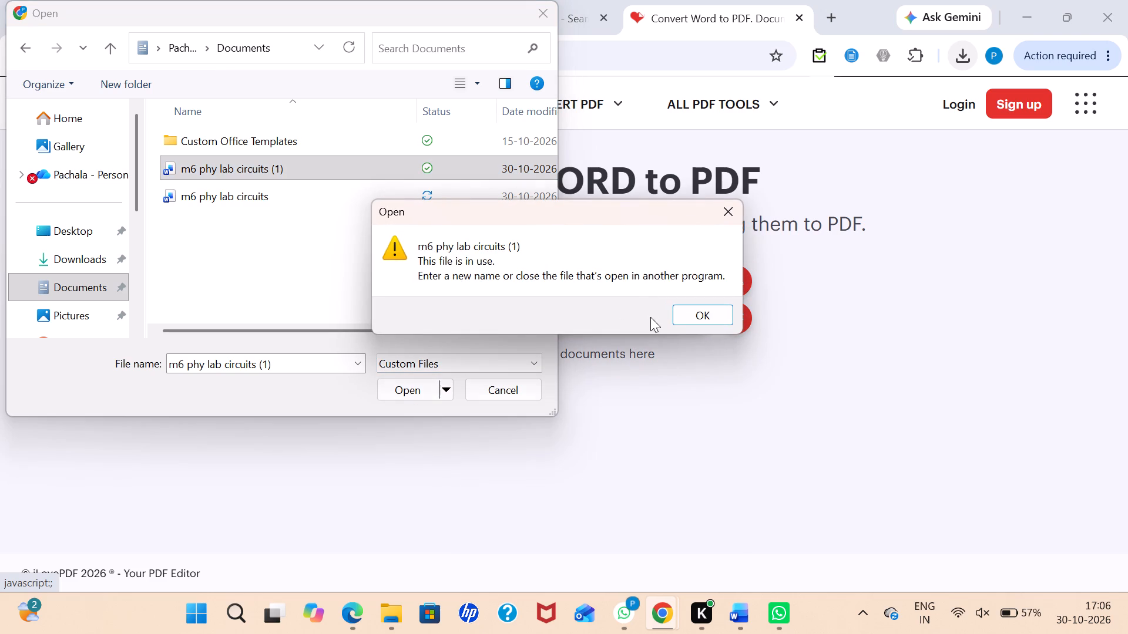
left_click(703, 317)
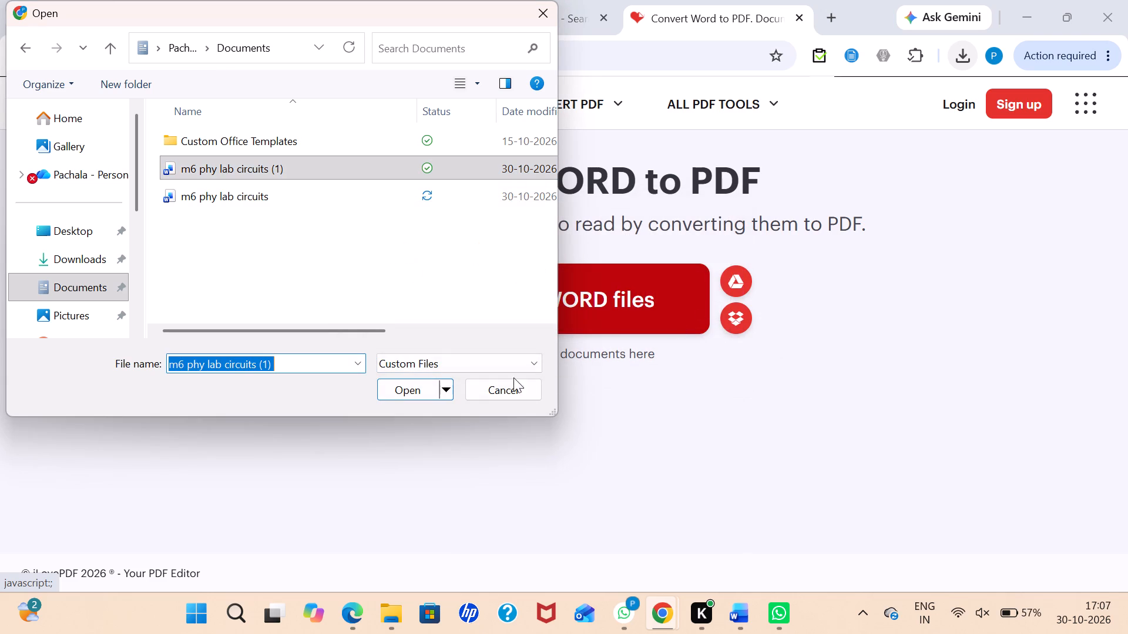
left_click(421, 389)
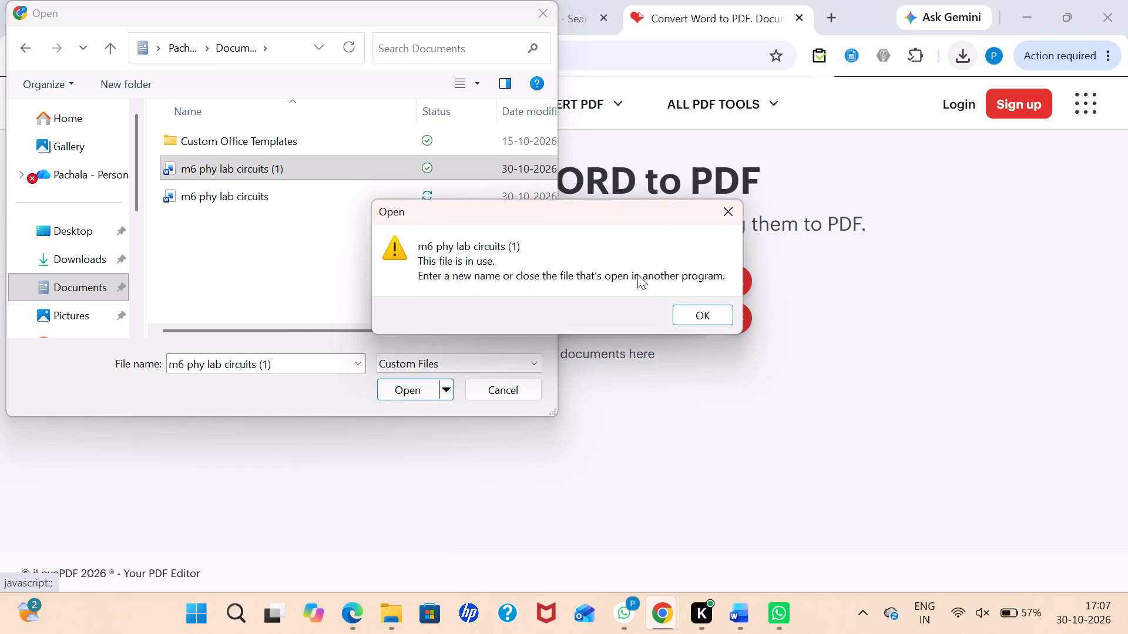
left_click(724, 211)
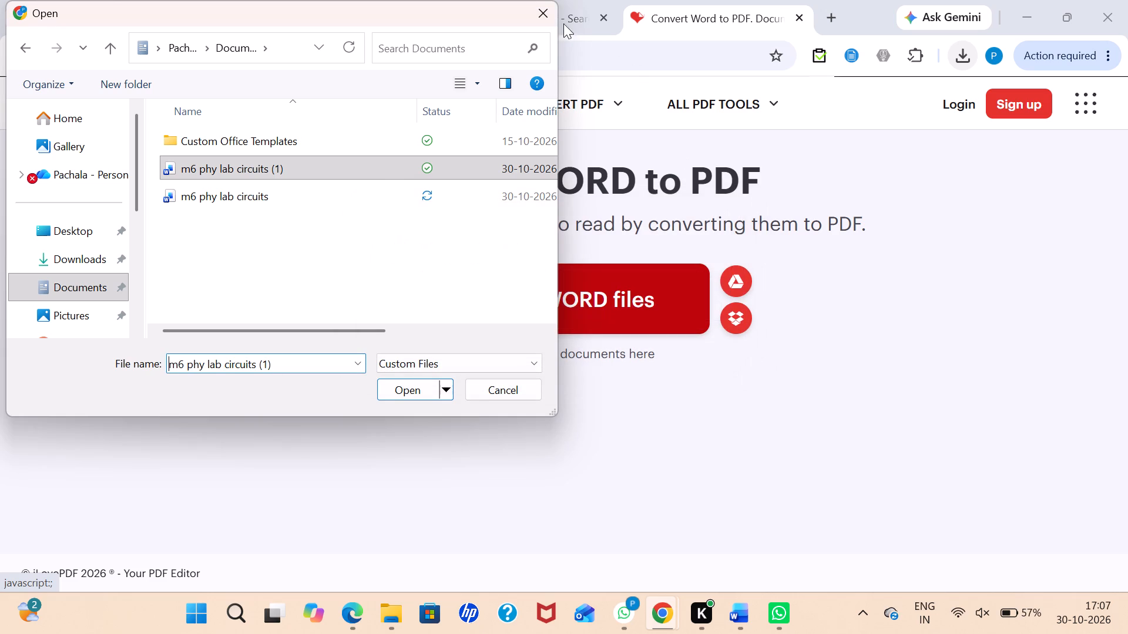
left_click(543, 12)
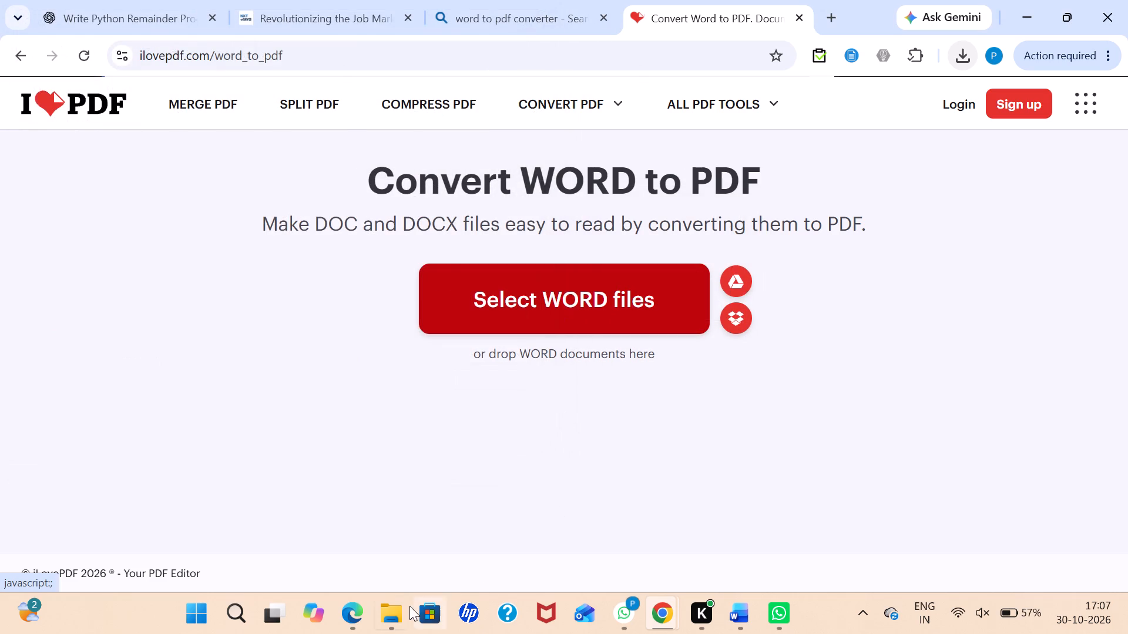
Switch to File Explorer and remove m6 phy lab circuits (1) from the recent files on the Home page.
left_click(398, 611)
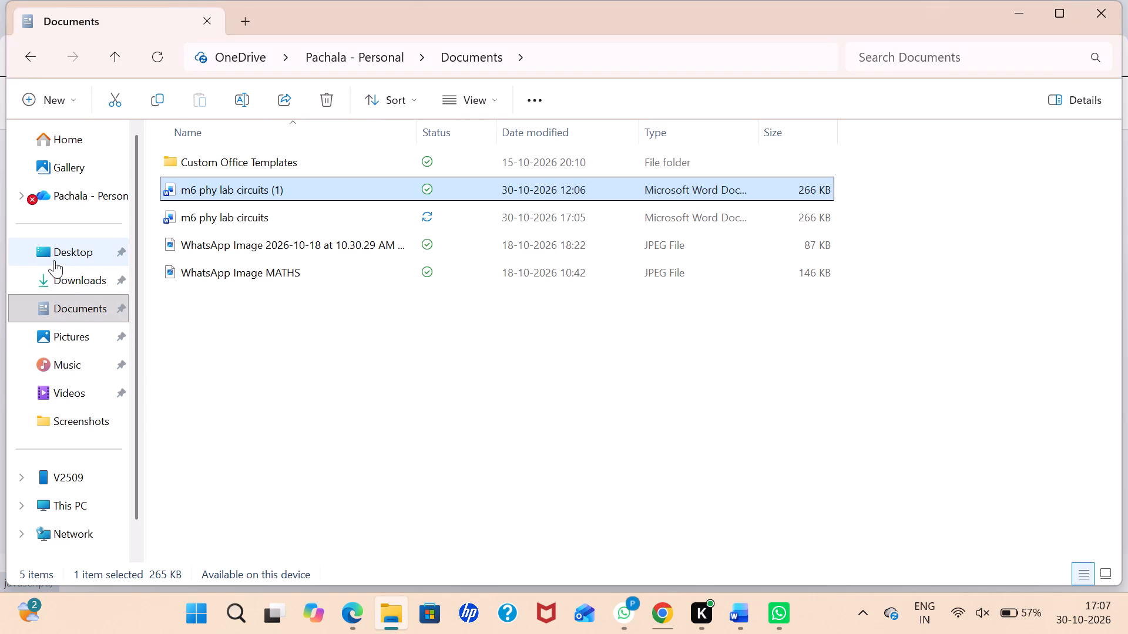
left_click(53, 138)
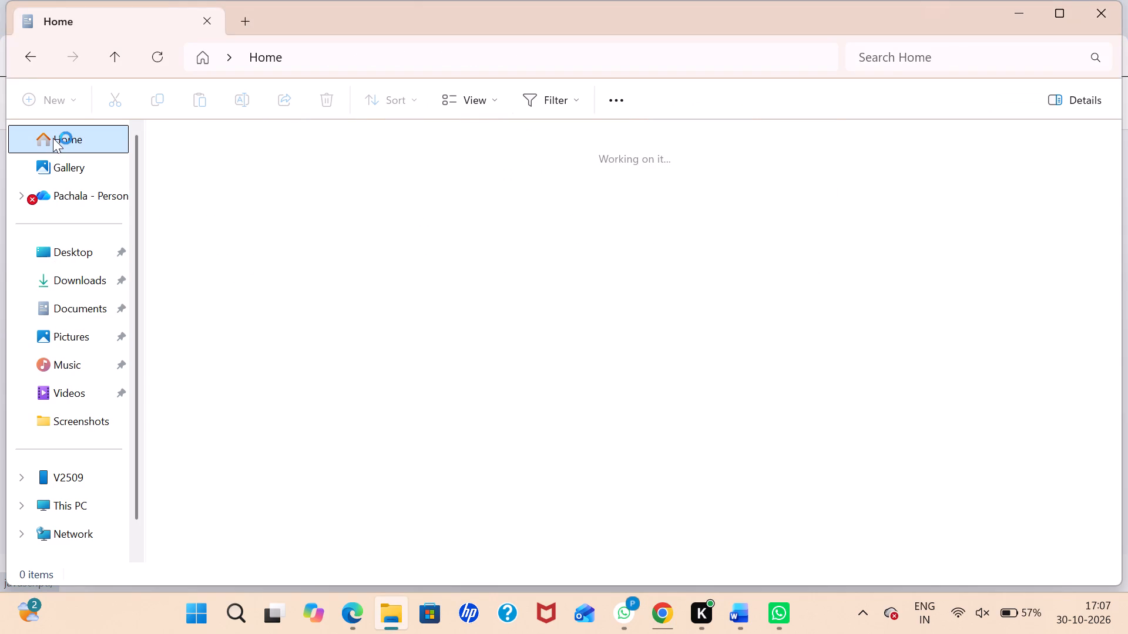
scroll(286, 392, "down", 1)
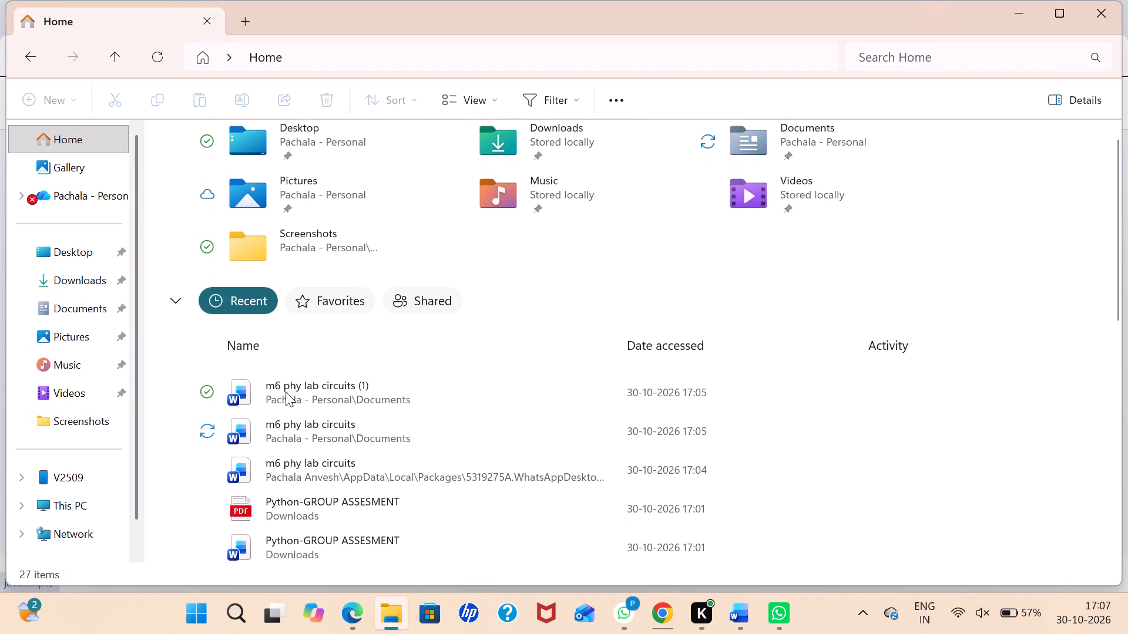
left_click(310, 384)
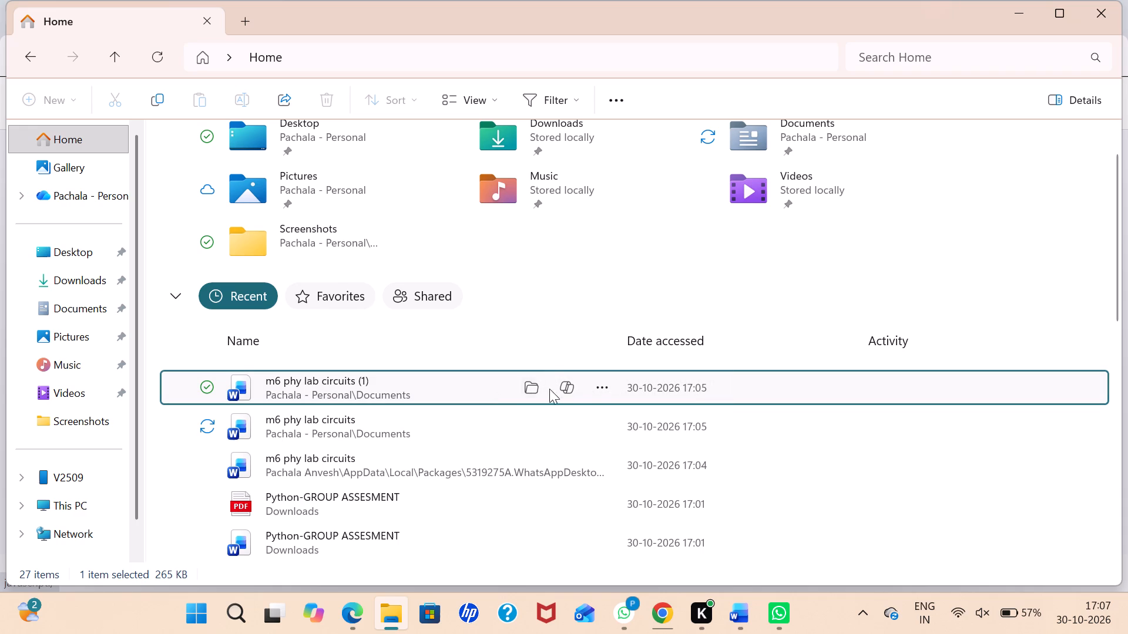
left_click(599, 388)
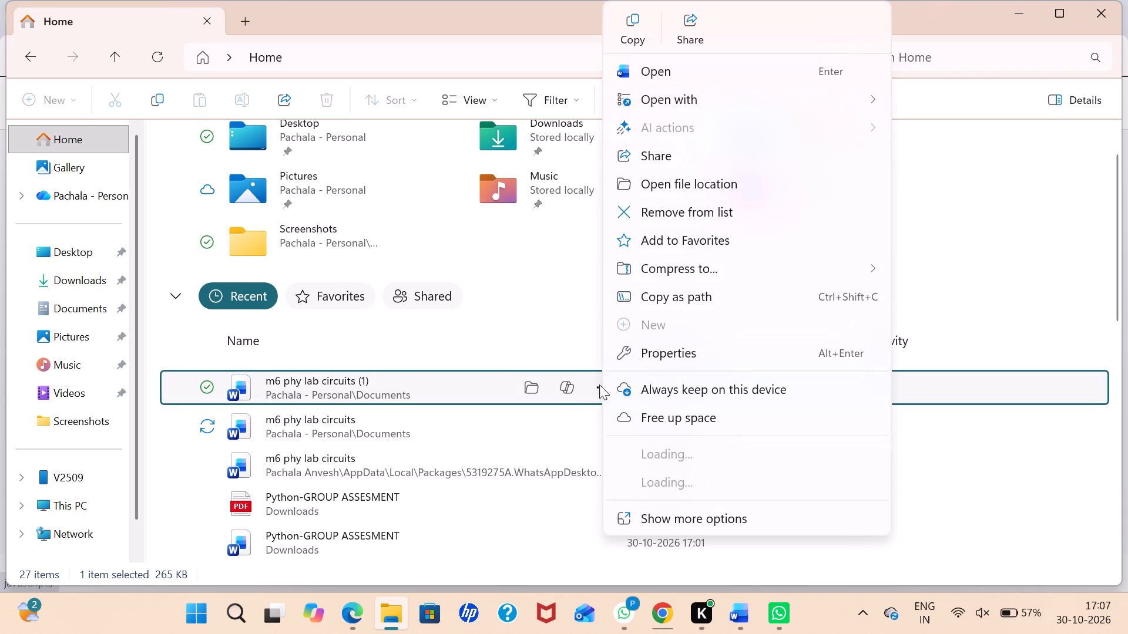
left_click(654, 217)
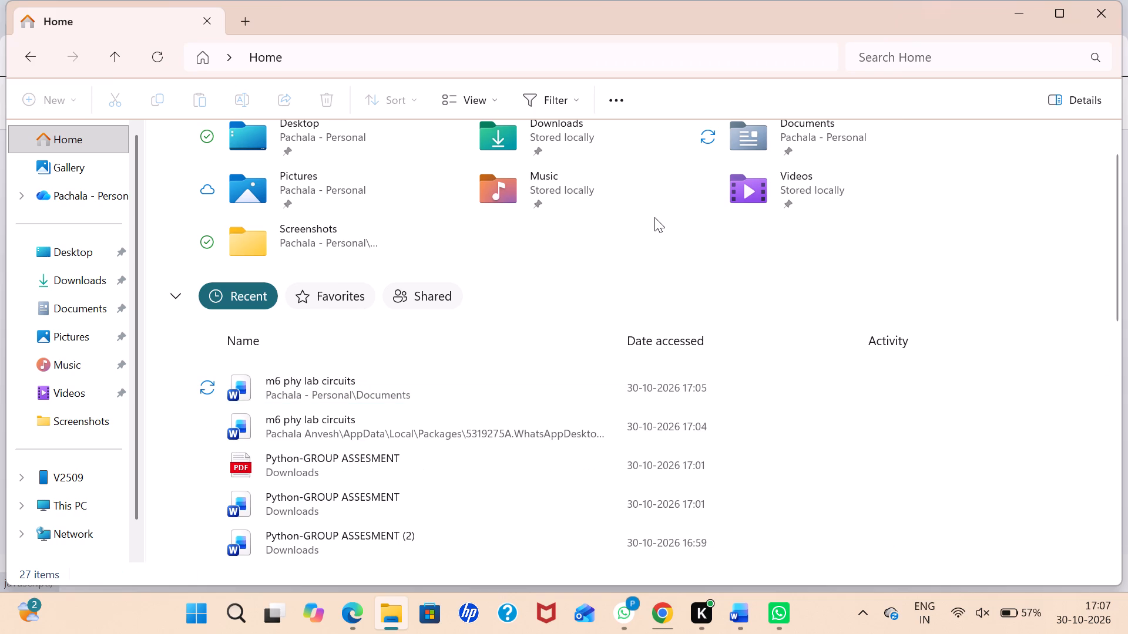
Remove the m6 phy lab circuits file stored in Documents from the recent files list.
left_click(597, 382)
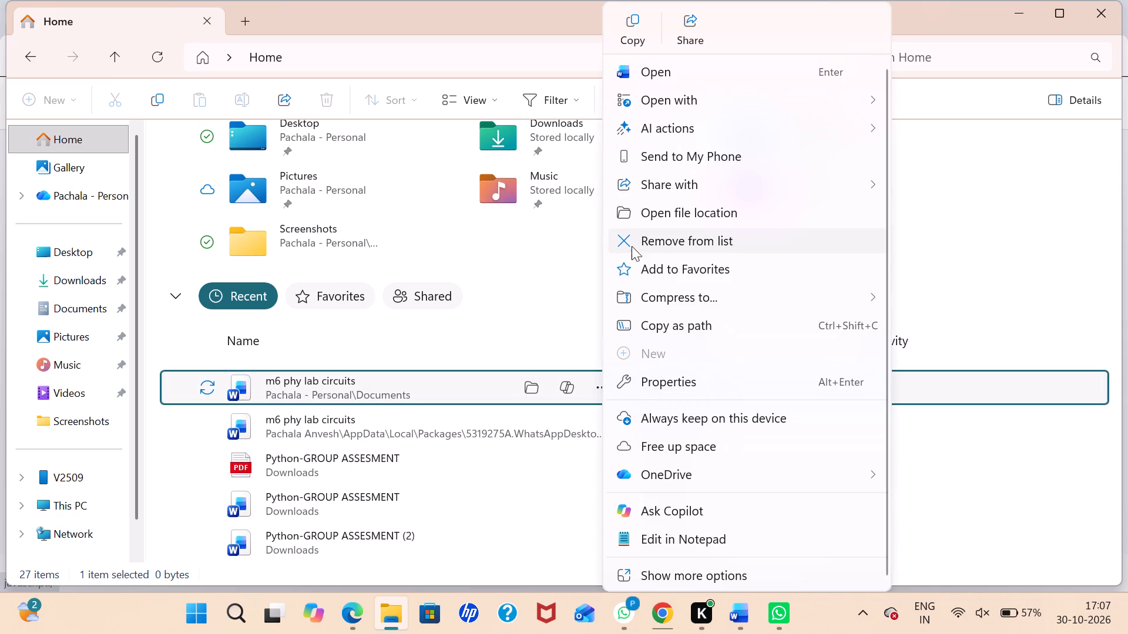
scroll(681, 430, "down", 1)
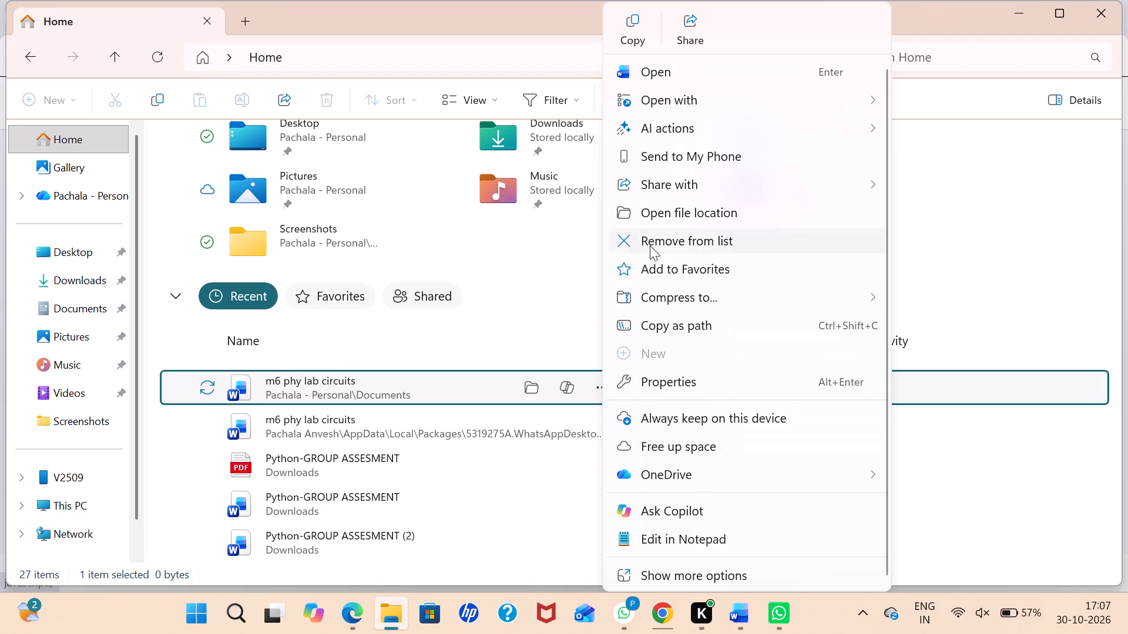
left_click(649, 244)
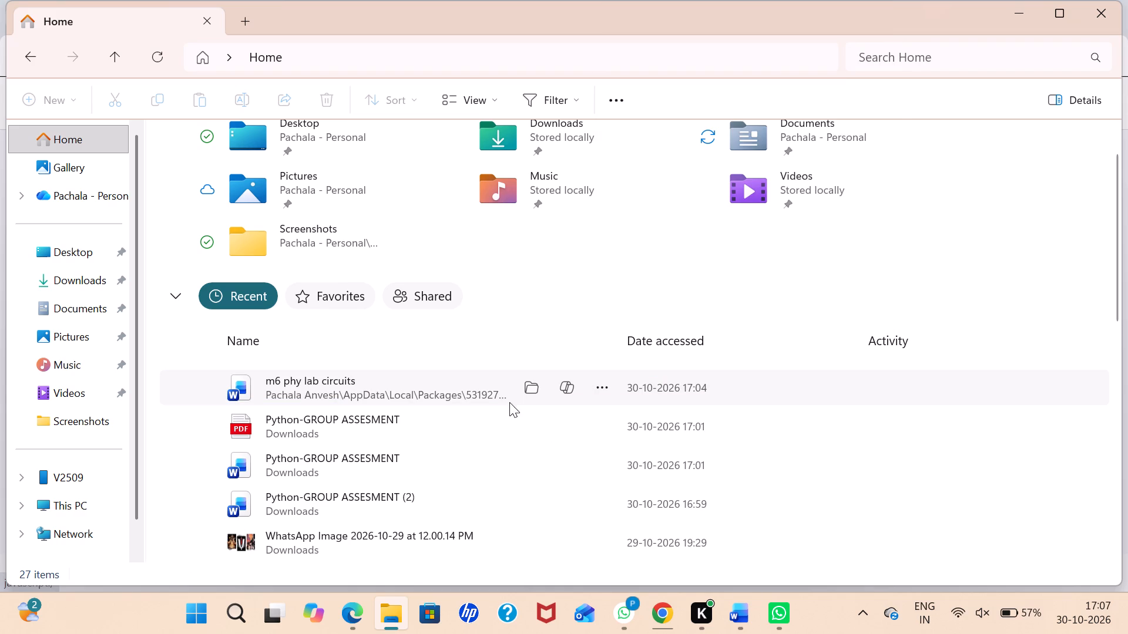
Go to the Downloads location of the Python-GROUP ASSESMENT Word file, open it to check its contents, and minimise it.
scroll(465, 433, "down", 1)
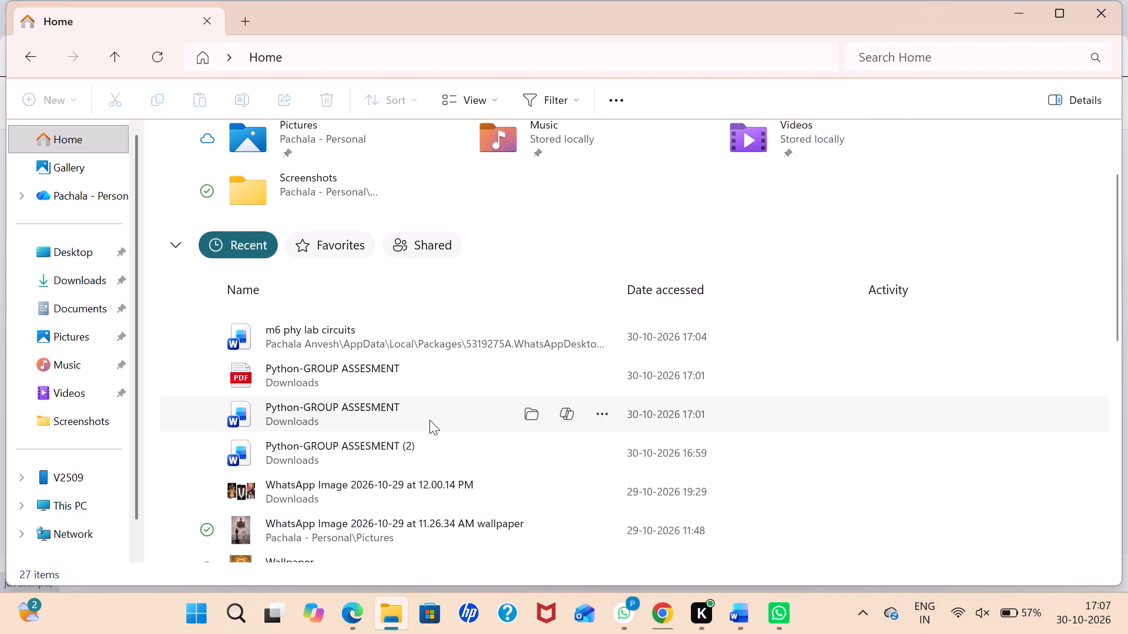
scroll(428, 420, "down", 1)
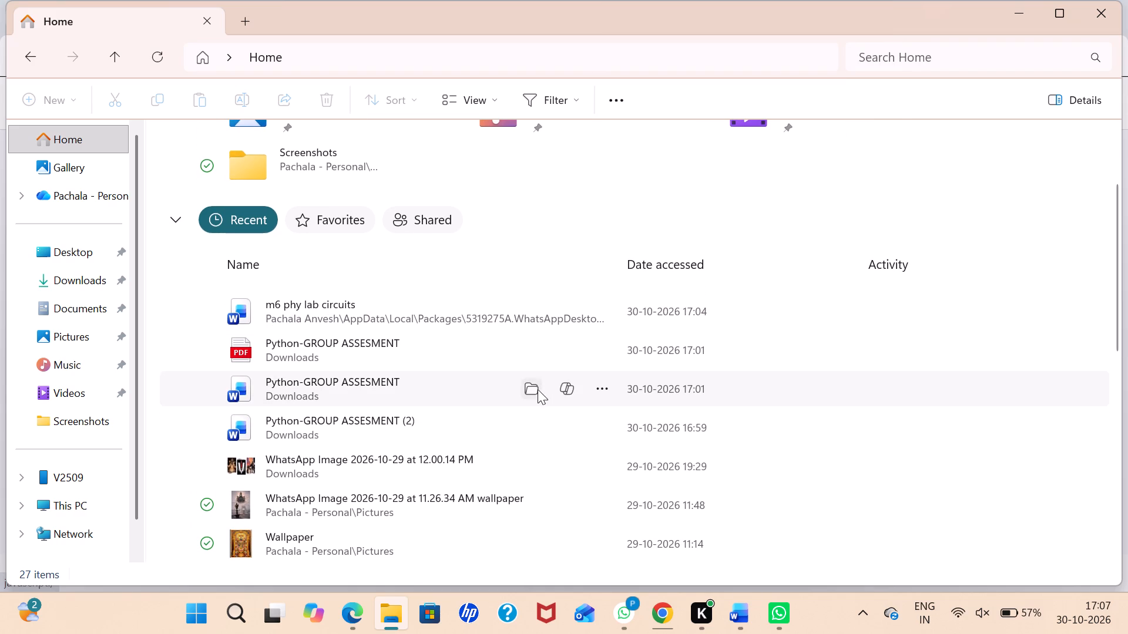
triple_click(533, 388)
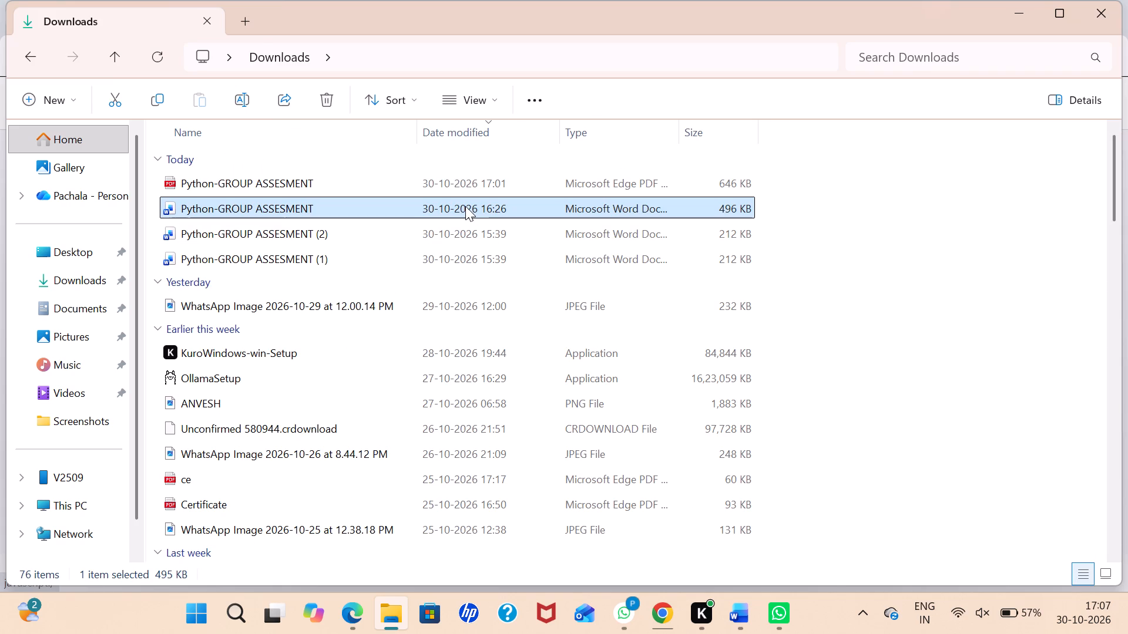
double_click(465, 206)
scroll(476, 308, "up", 9)
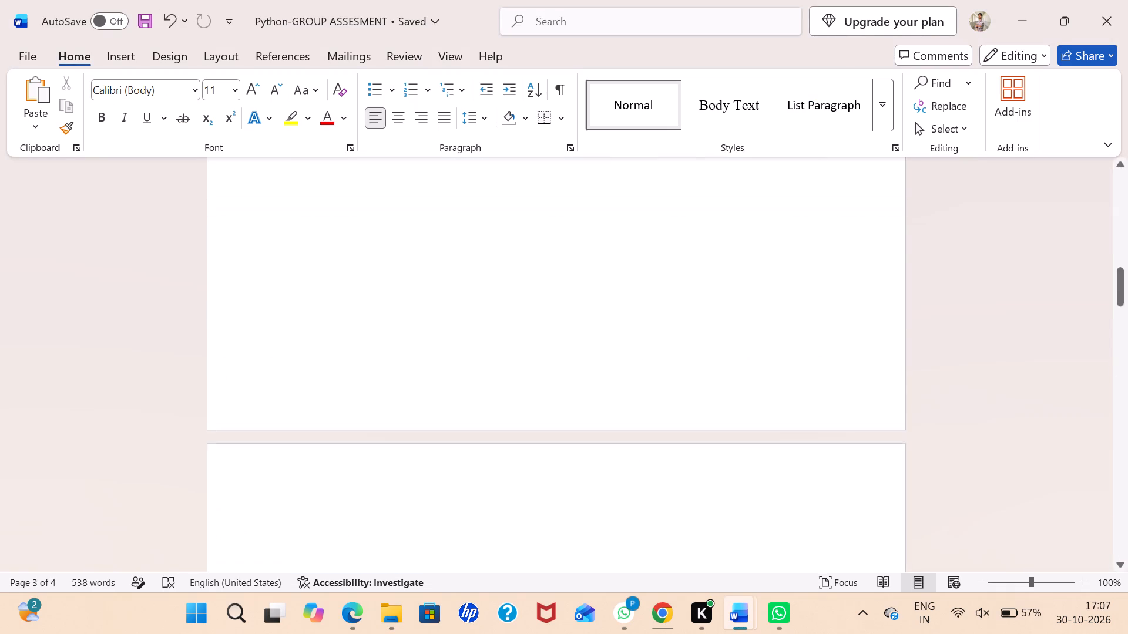
scroll(476, 308, "up", 10)
scroll(476, 308, "down", 8)
scroll(476, 308, "down", 13)
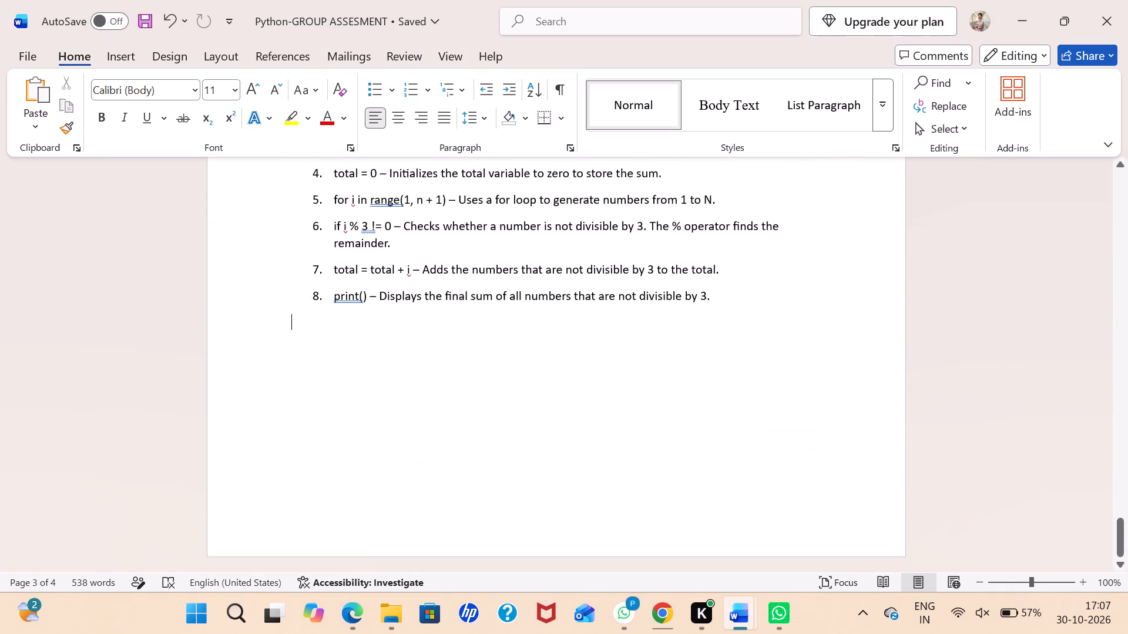
scroll(476, 308, "up", 6)
left_click(1009, 21)
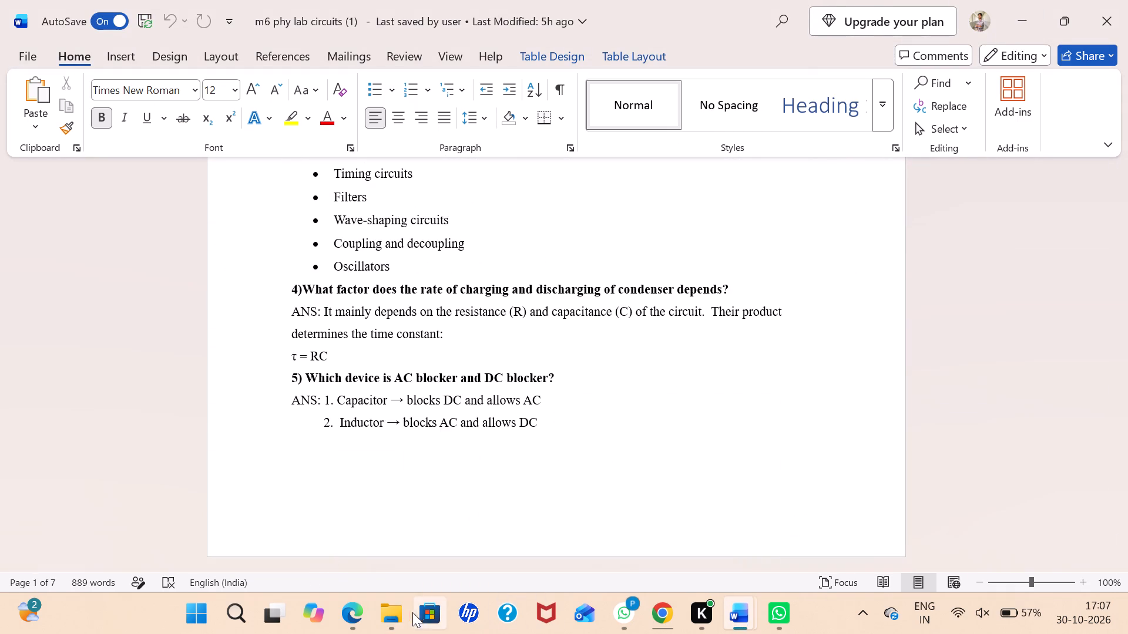
Return to Downloads in File Explorer and open Python-GROUP ASSESMENT (2) in Word to check its contents.
left_click(392, 613)
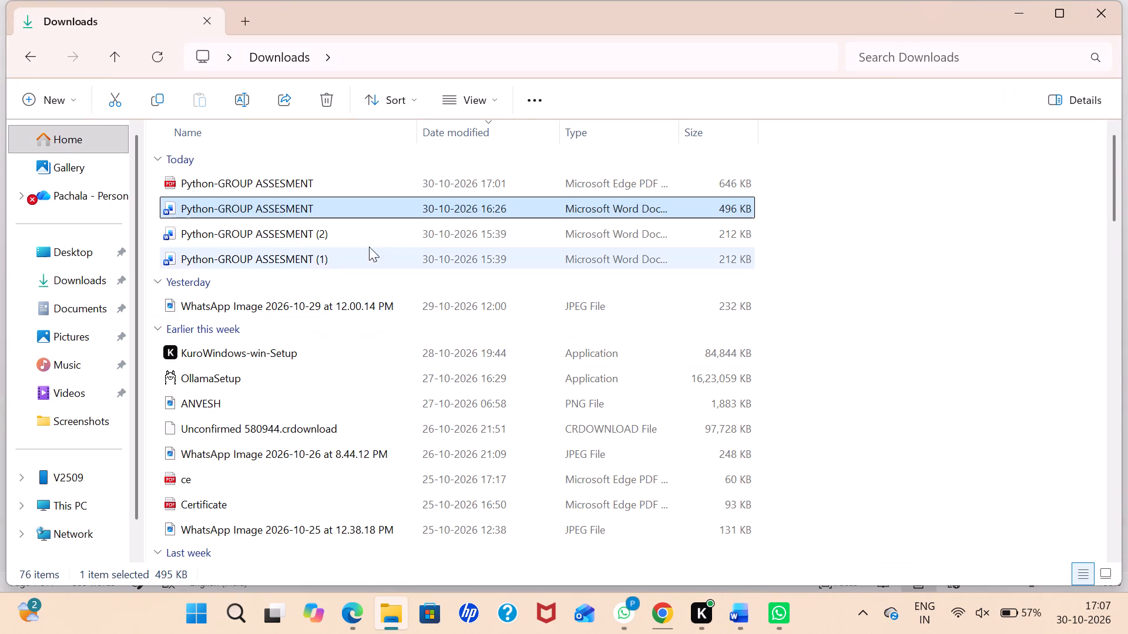
left_click(368, 239)
double_click(368, 239)
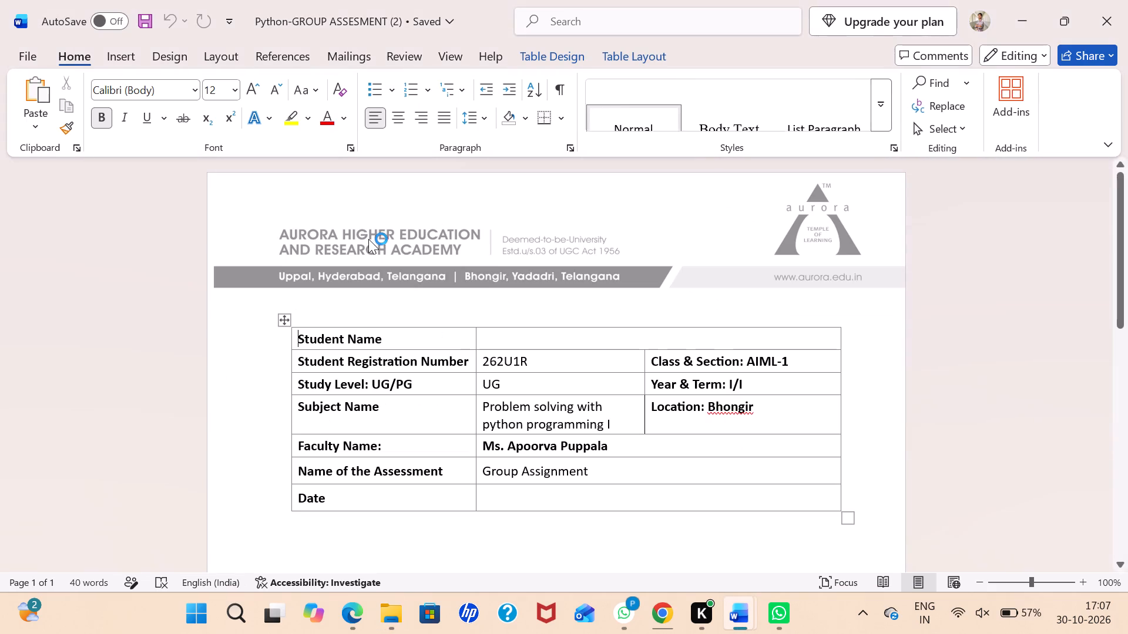
scroll(426, 395, "up", 1)
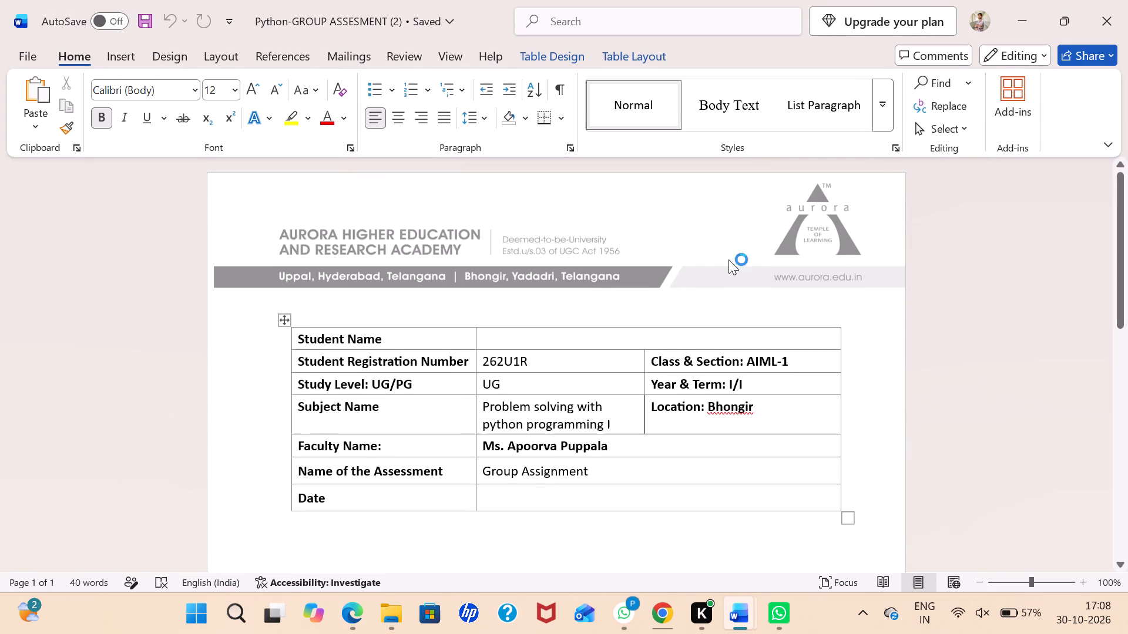
Return to Downloads in File Explorer and open Python-GROUP ASSESMENT (1) in Word to check its contents.
left_click(389, 613)
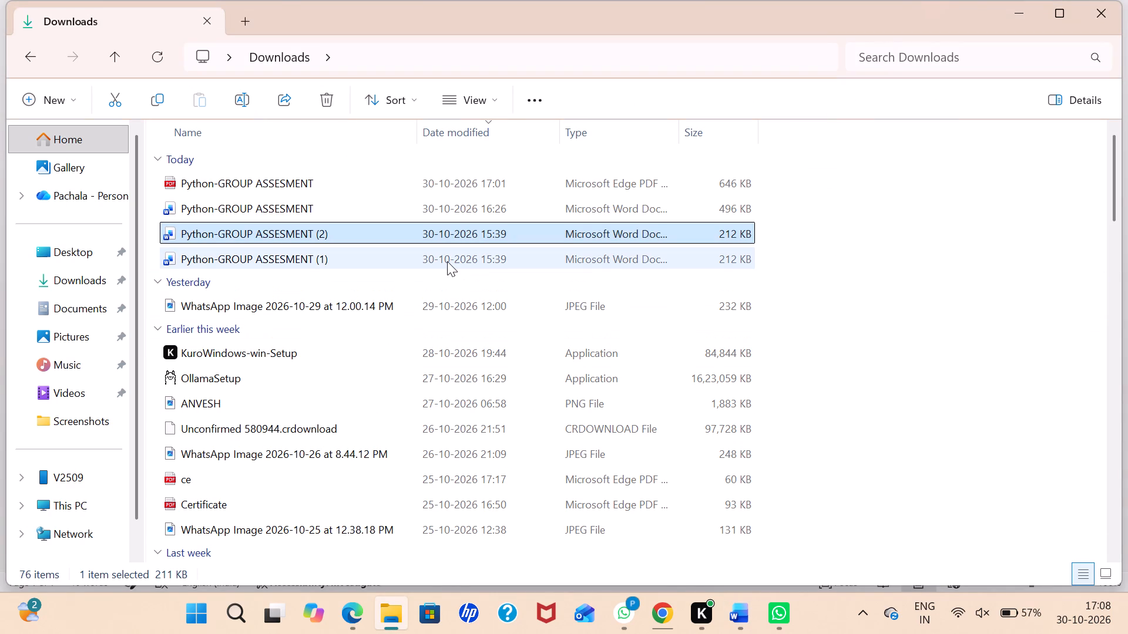
left_click(447, 261)
double_click(441, 260)
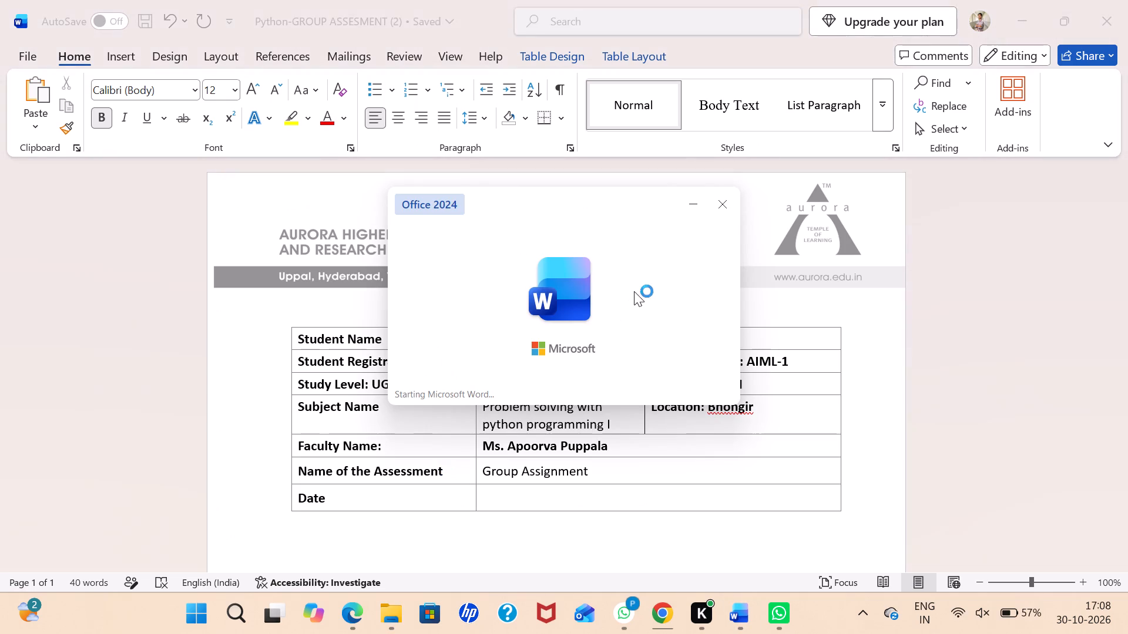
left_click(722, 200)
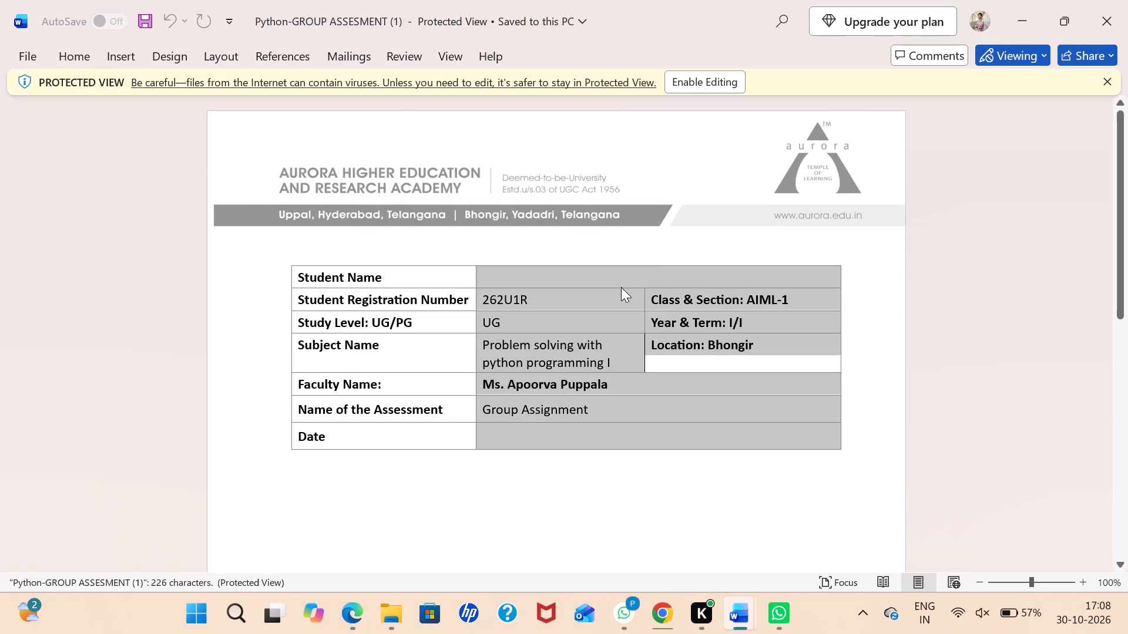
left_click(539, 503)
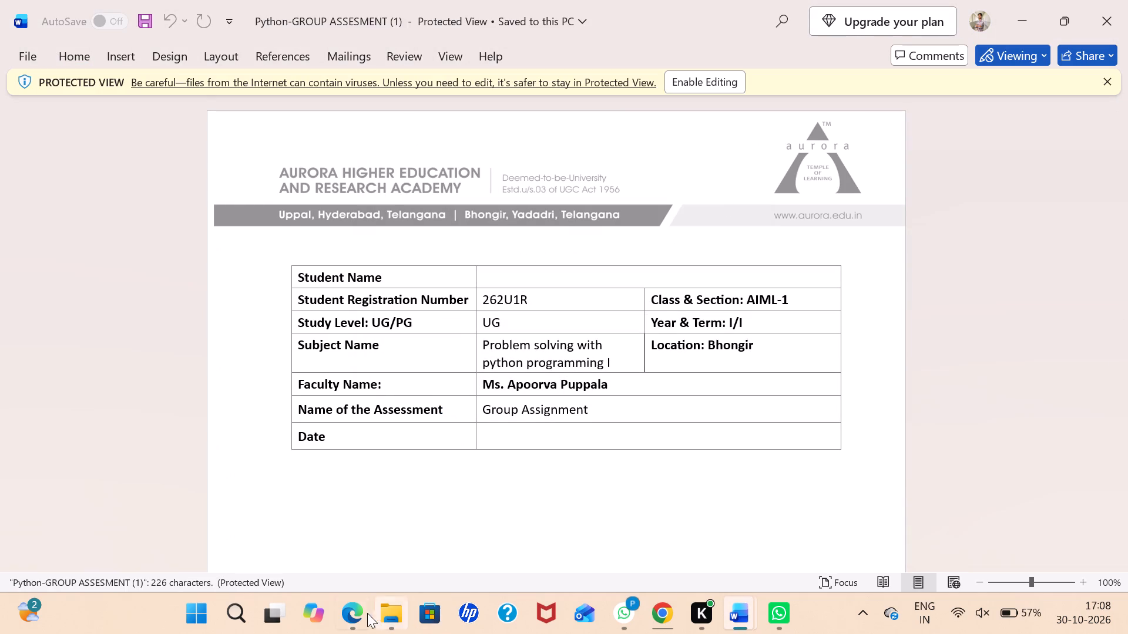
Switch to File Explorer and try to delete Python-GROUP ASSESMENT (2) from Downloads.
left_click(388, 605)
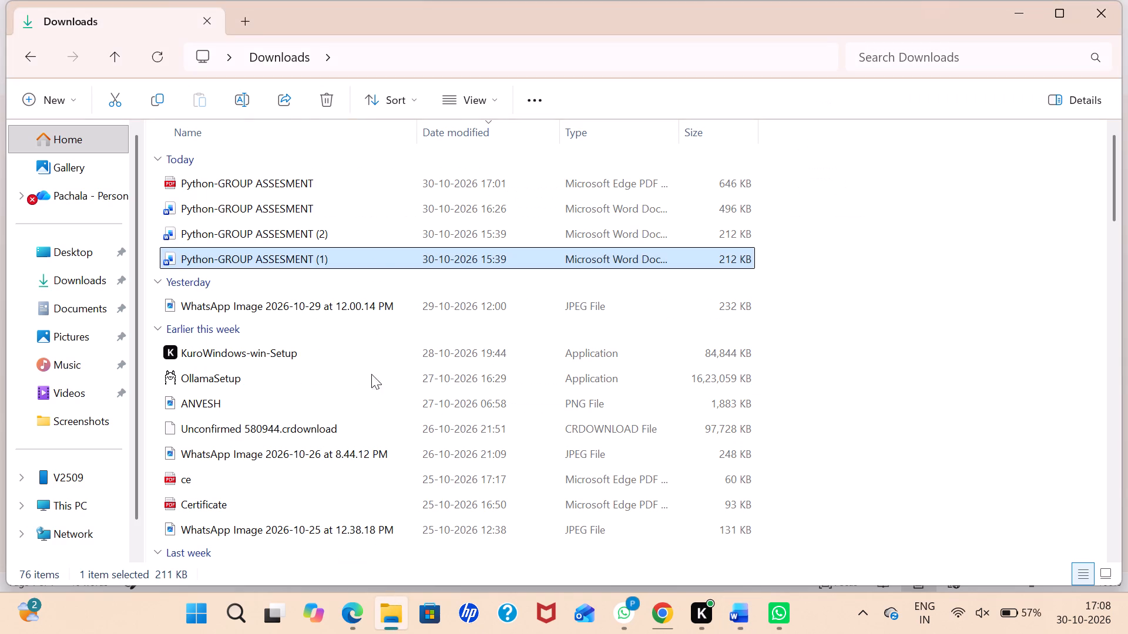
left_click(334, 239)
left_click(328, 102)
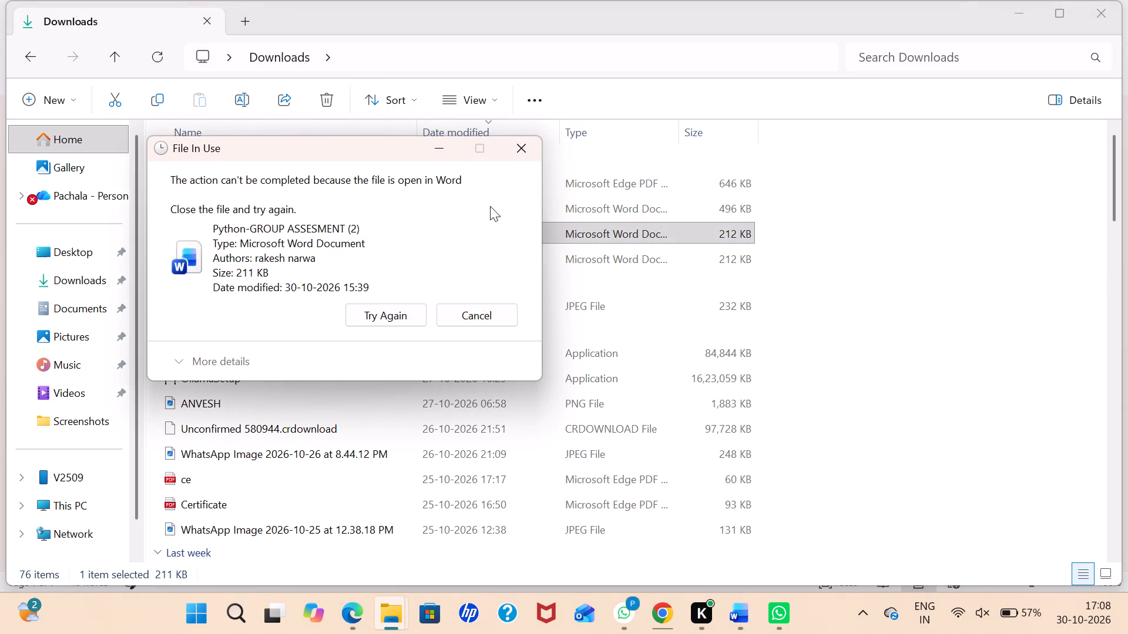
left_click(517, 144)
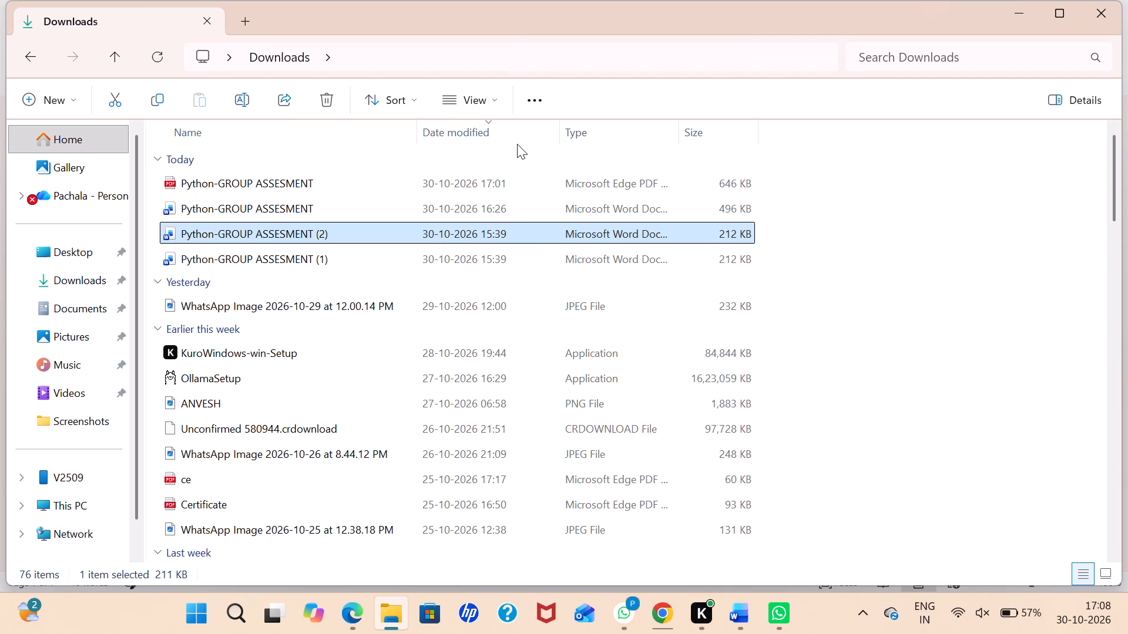
Bring up Python-GROUP ASSESMENT (2) in Word and minimise the open assessment documents.
double_click(484, 232)
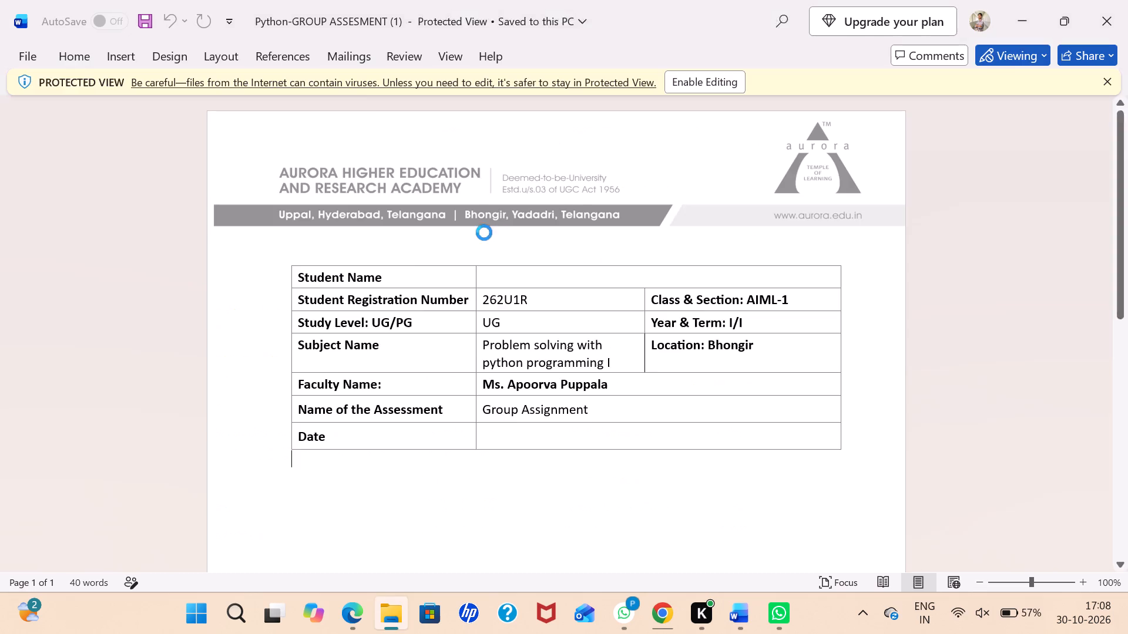
left_click(1016, 20)
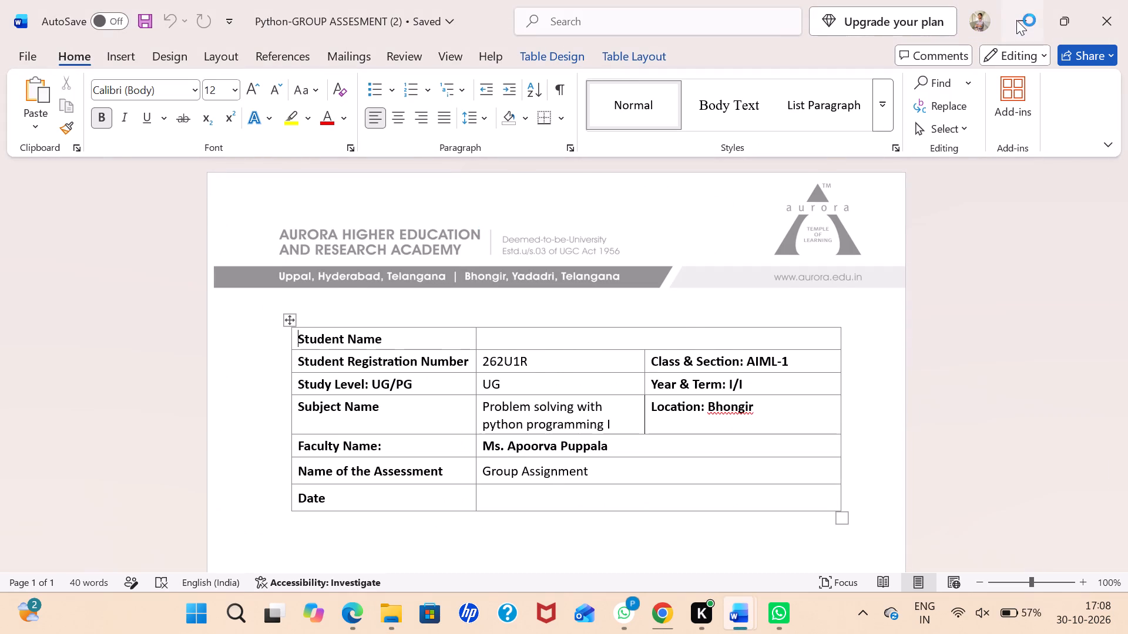
left_click(1019, 13)
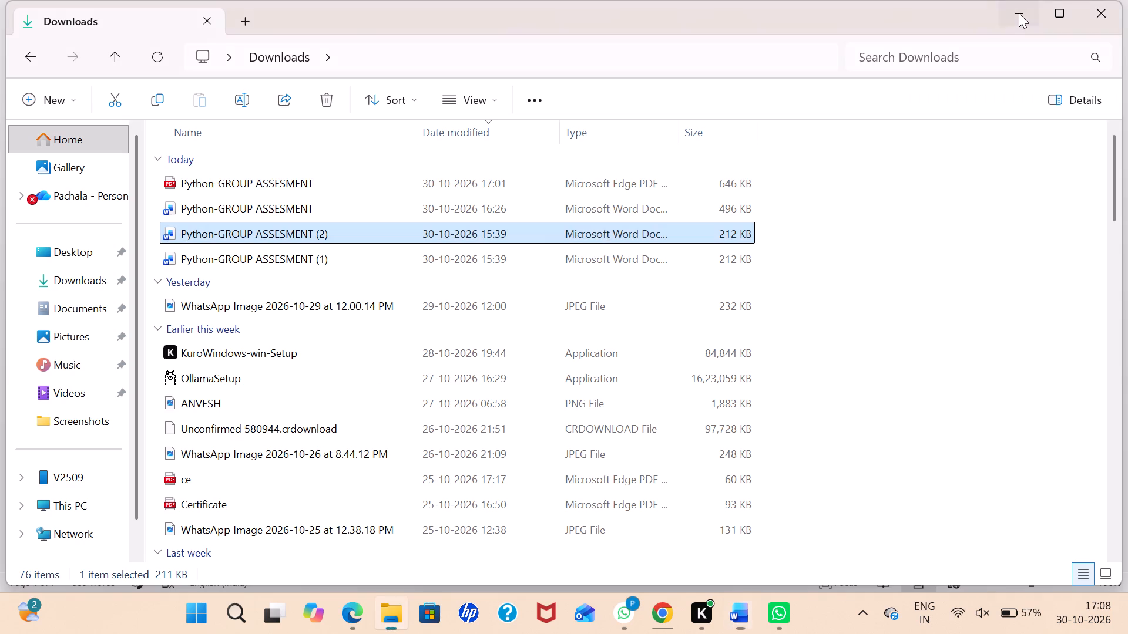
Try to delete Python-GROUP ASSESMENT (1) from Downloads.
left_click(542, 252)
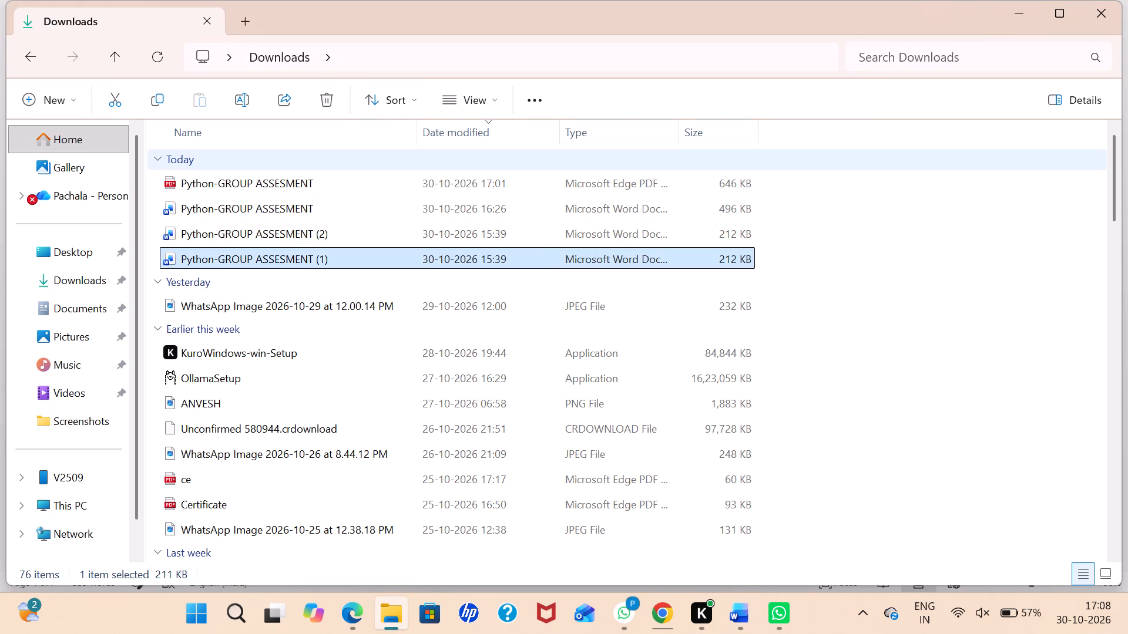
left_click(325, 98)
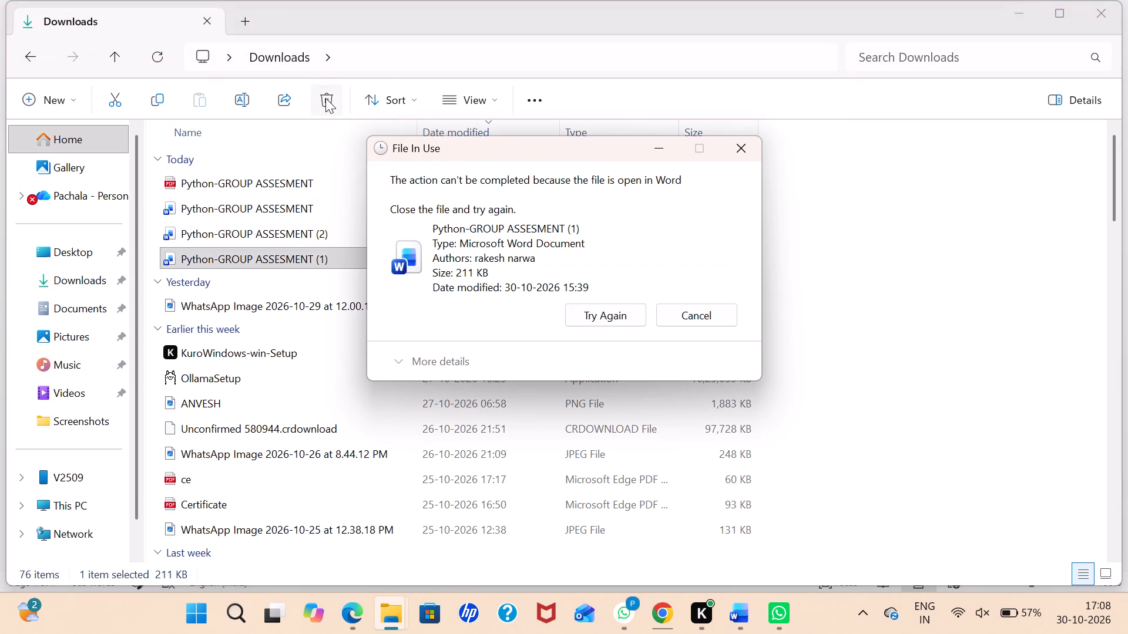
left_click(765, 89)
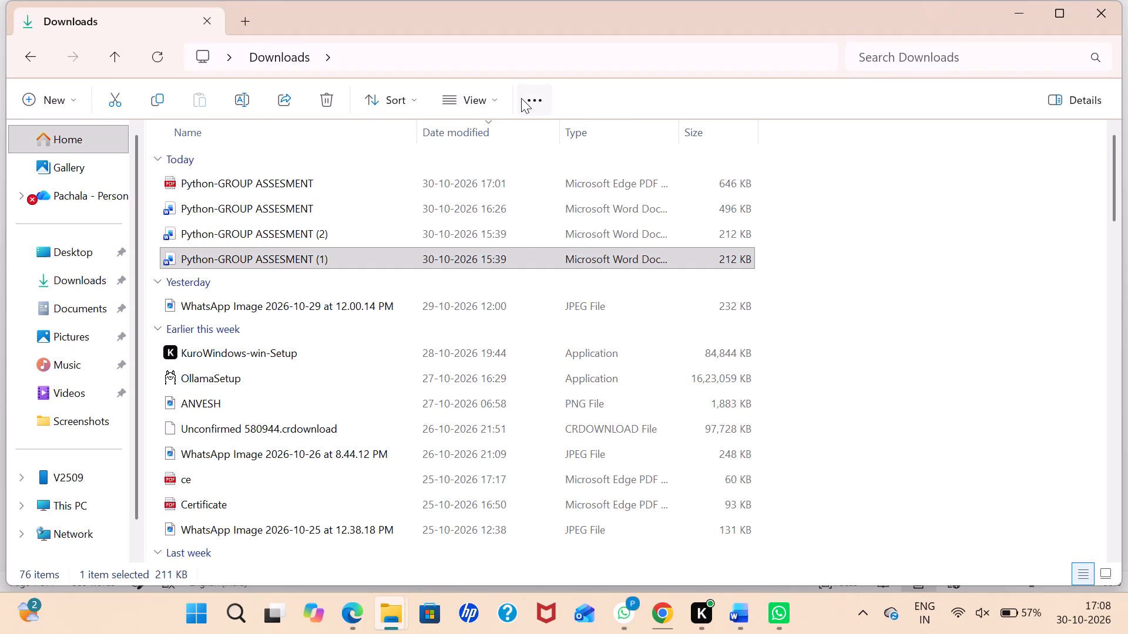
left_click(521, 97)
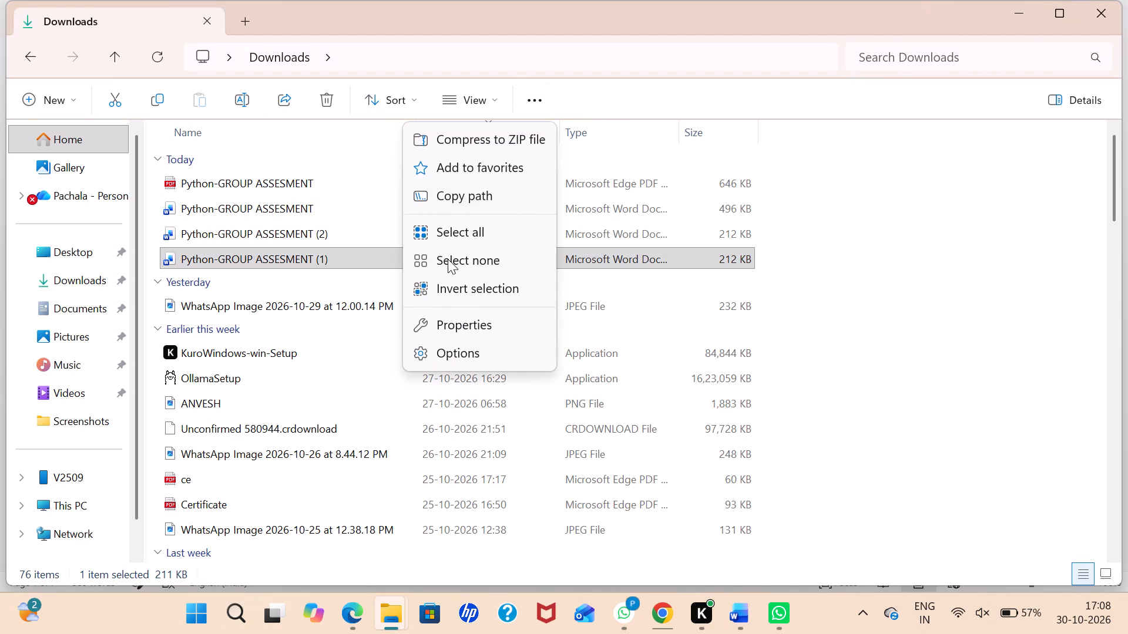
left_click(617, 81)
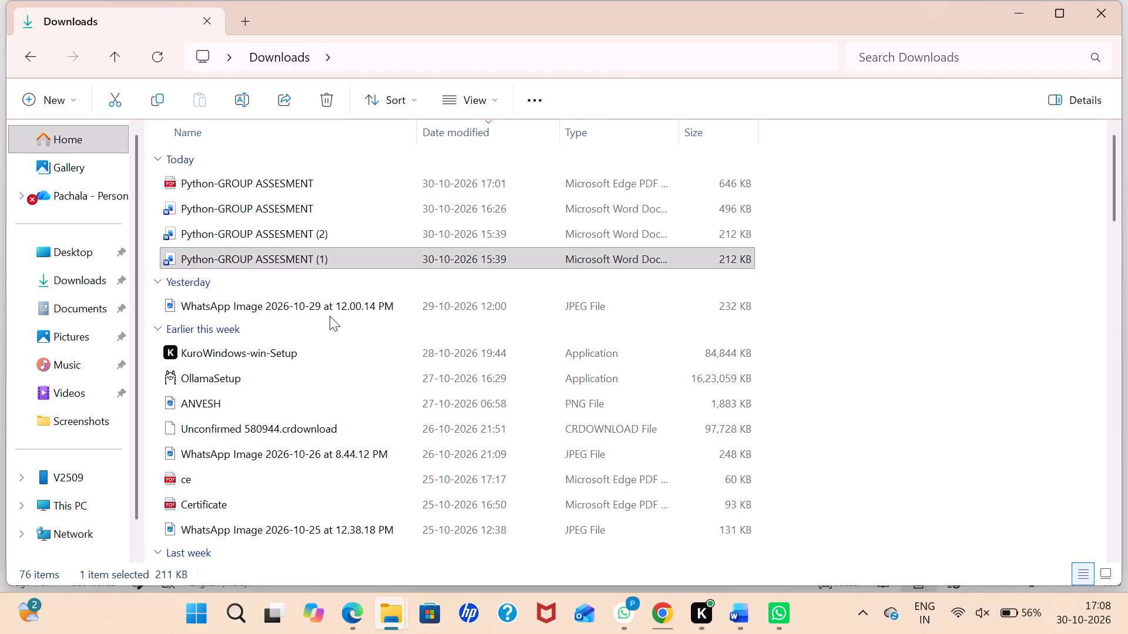
Delete the image WhatsApp Image 2026-10-29 at 12.00.14 PM from Downloads.
left_click(350, 305)
left_click(323, 98)
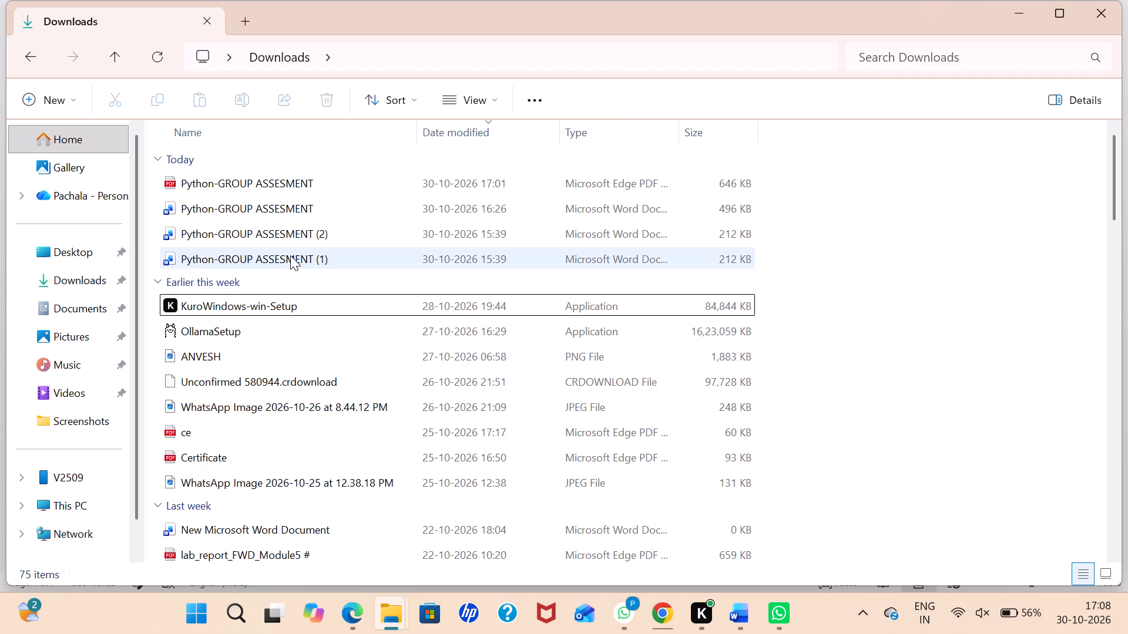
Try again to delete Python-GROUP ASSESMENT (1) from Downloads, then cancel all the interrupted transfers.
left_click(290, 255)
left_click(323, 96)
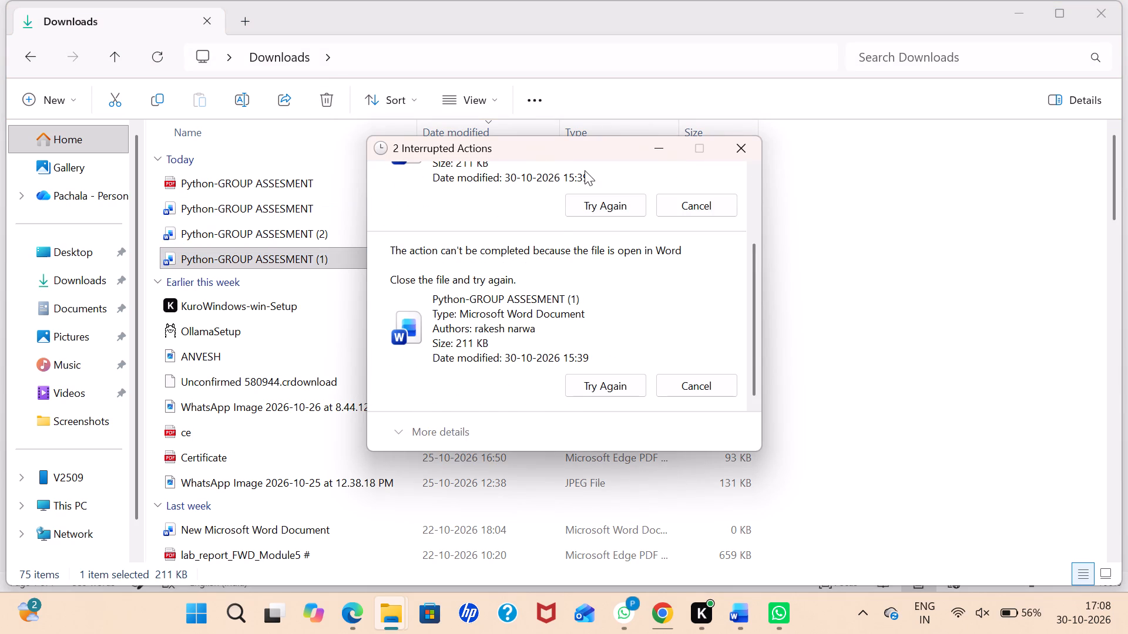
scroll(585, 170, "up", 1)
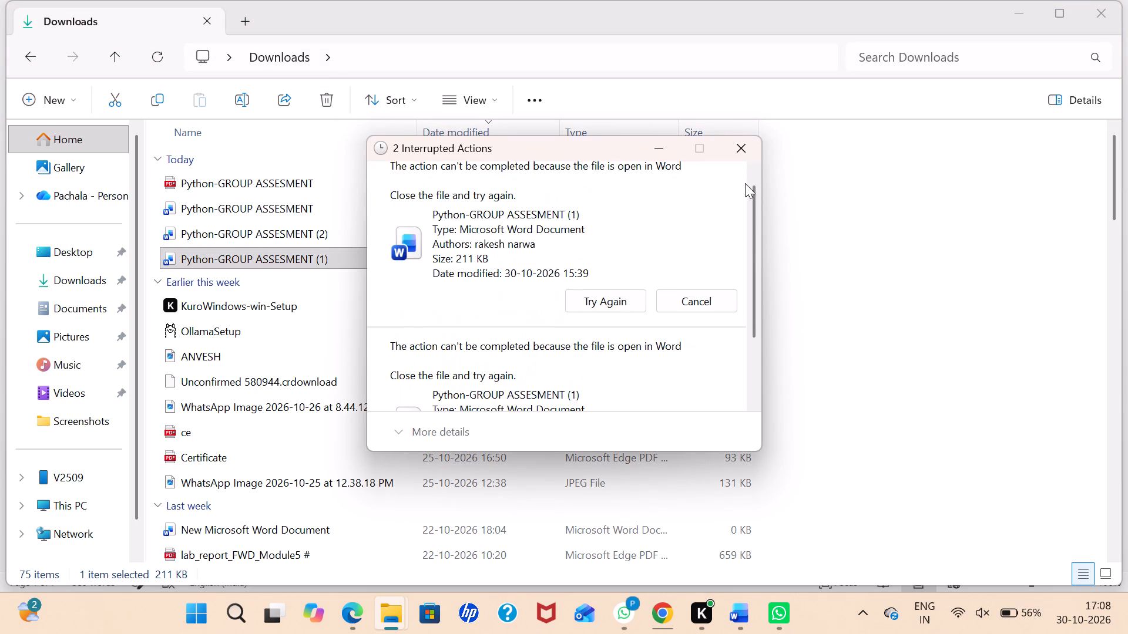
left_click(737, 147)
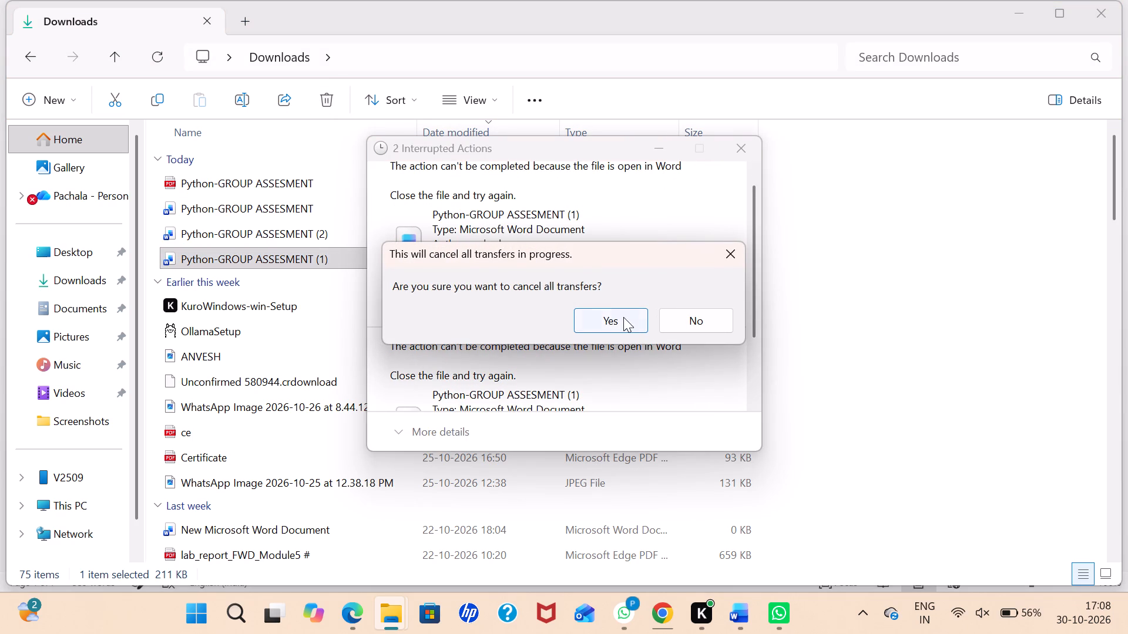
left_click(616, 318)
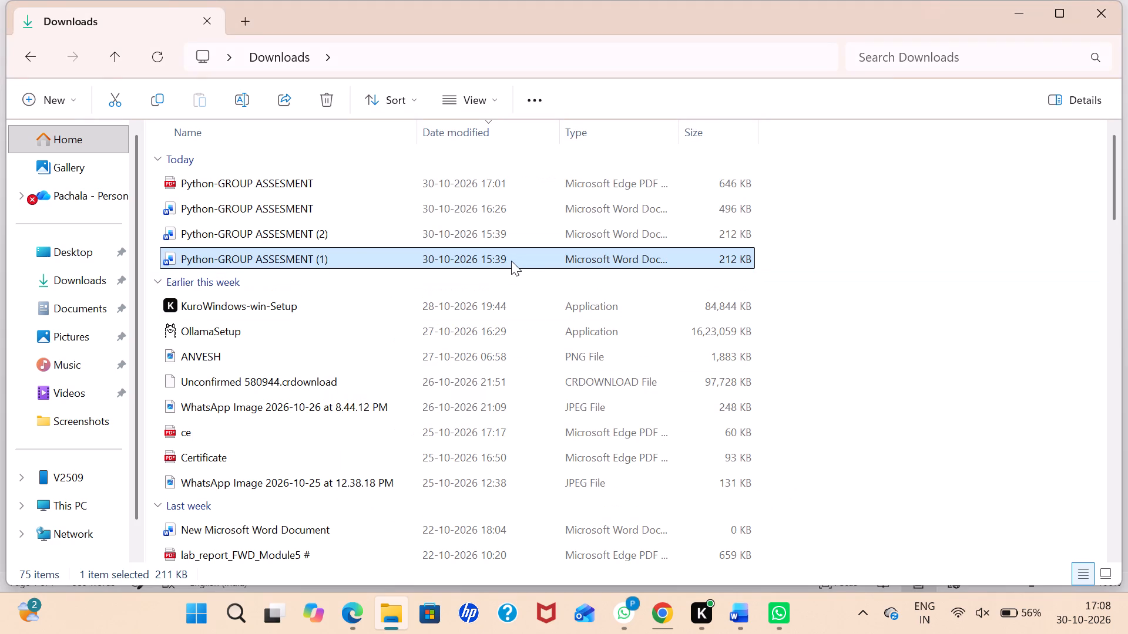
Bring up Python-GROUP ASSESMENT (1) in Word and close the document.
double_click(511, 261)
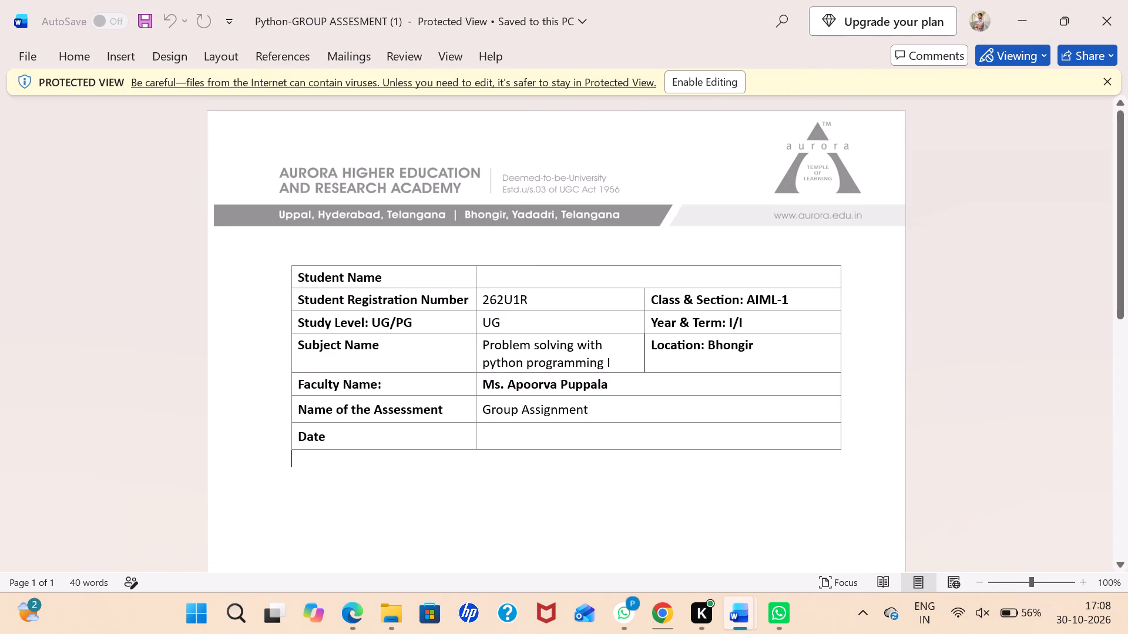
left_click(1104, 17)
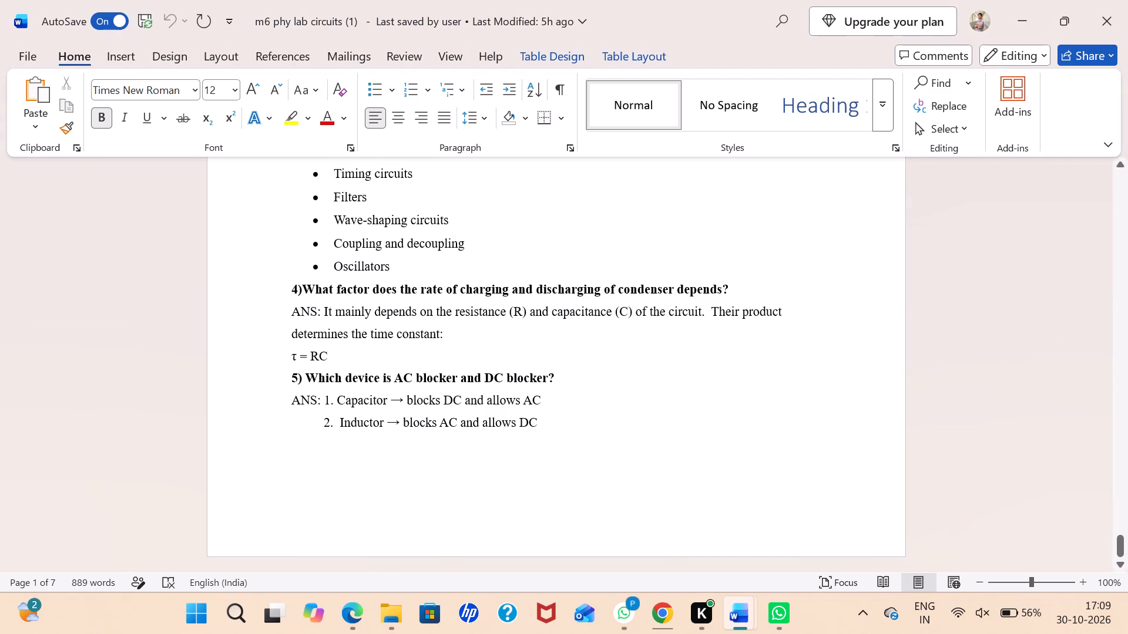
Open Python-GROUP ASSESMENT (1) from Downloads in Word to view it, then minimise the Word windows.
left_click(389, 616)
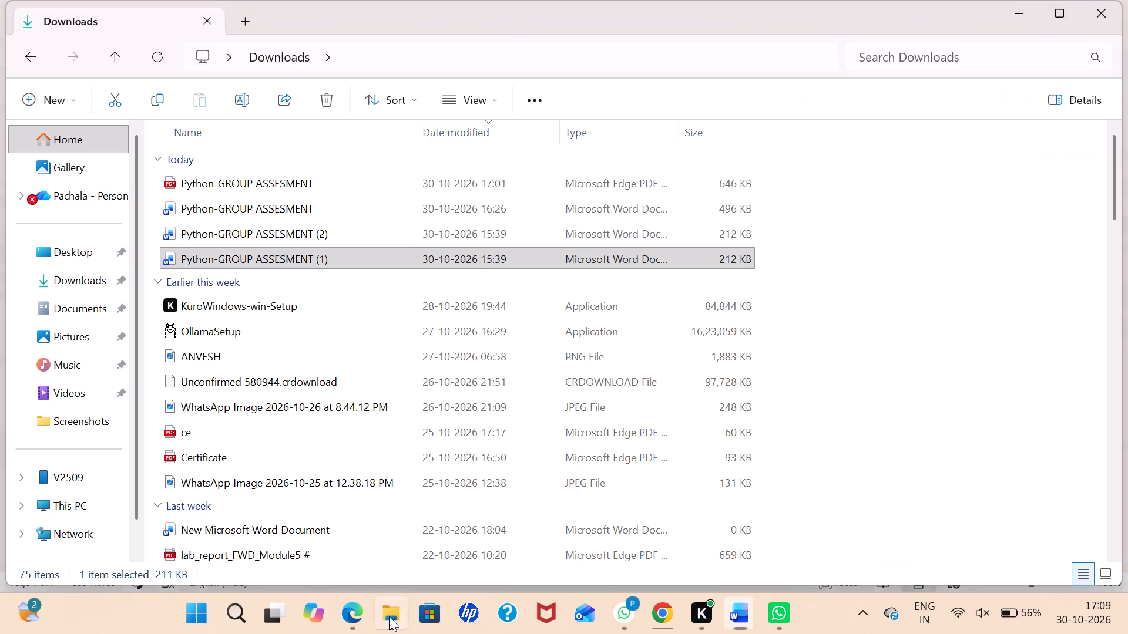
double_click(539, 257)
left_click(864, 280)
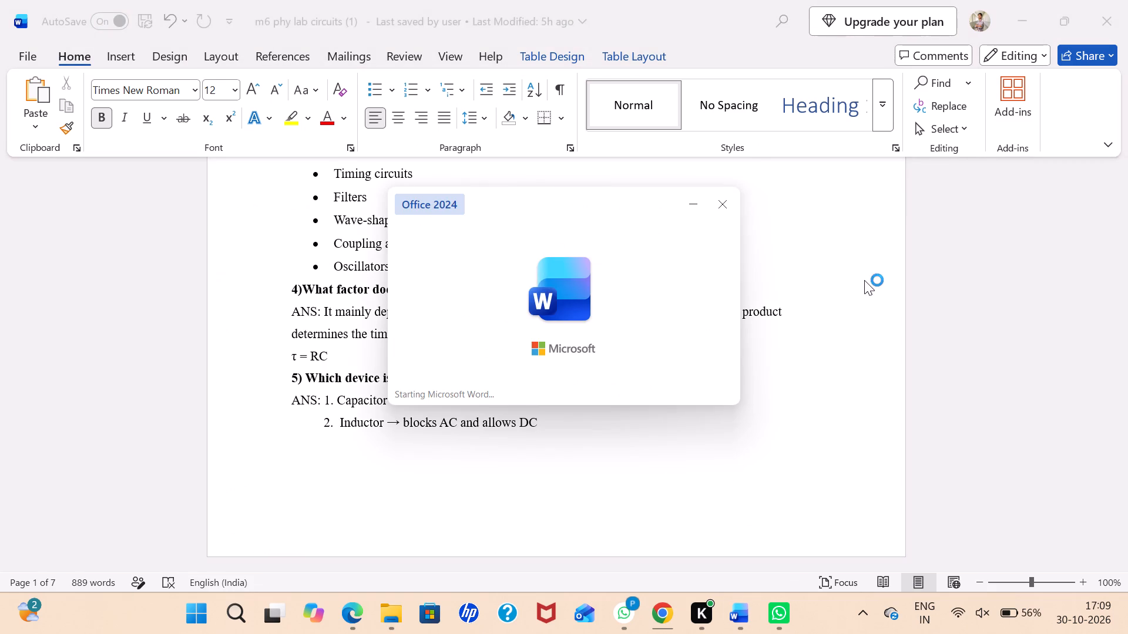
scroll(810, 259, "up", 1)
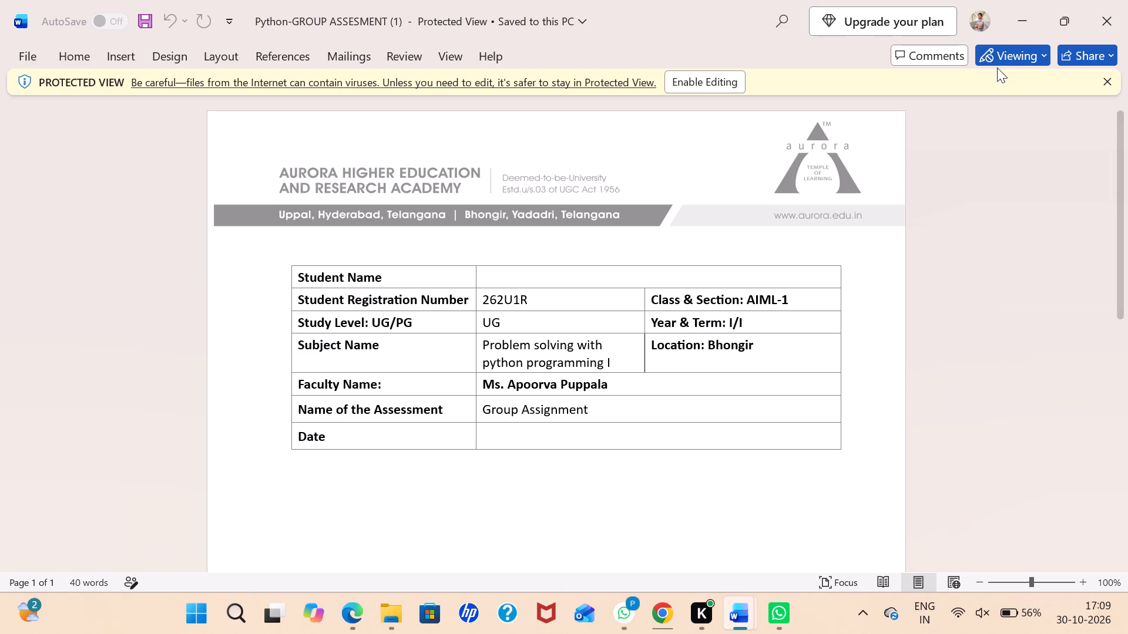
left_click(1017, 4)
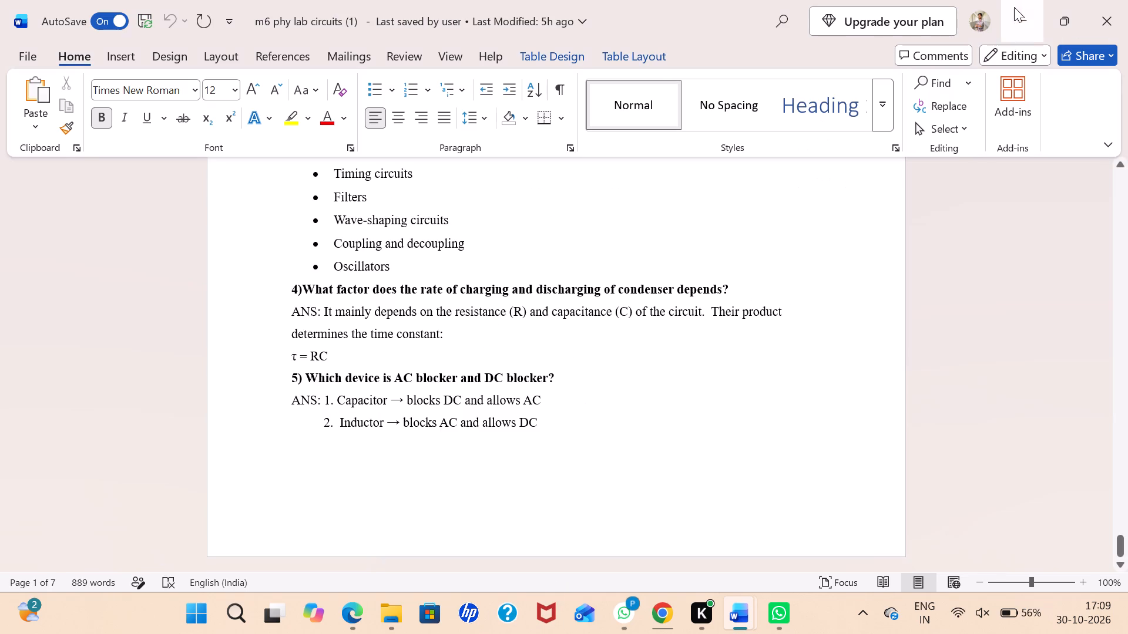
left_click(1023, 22)
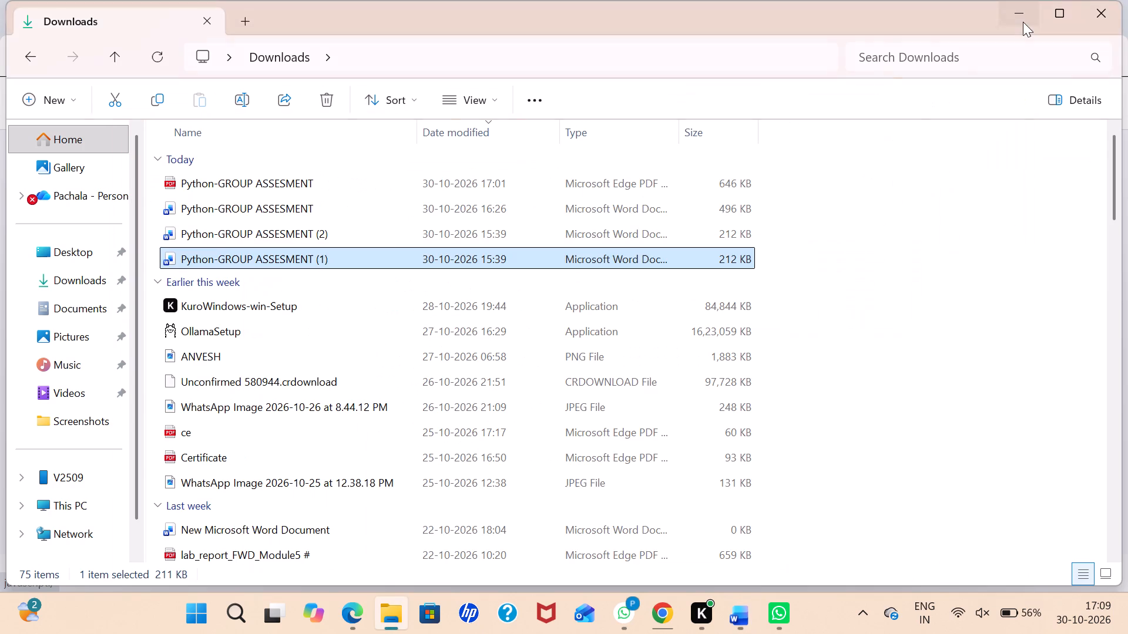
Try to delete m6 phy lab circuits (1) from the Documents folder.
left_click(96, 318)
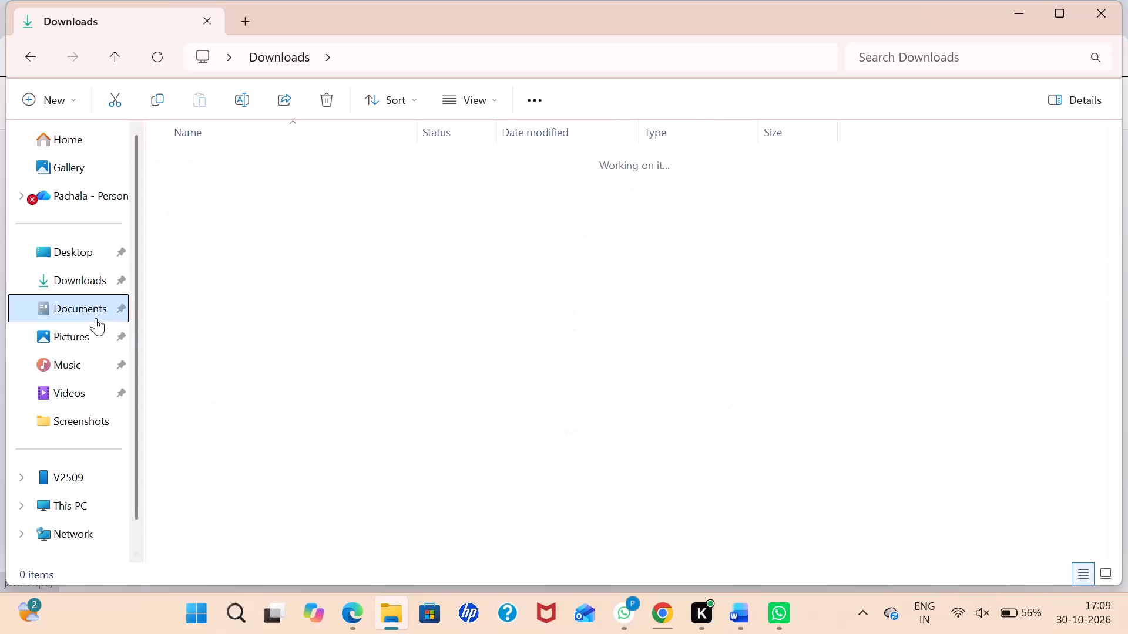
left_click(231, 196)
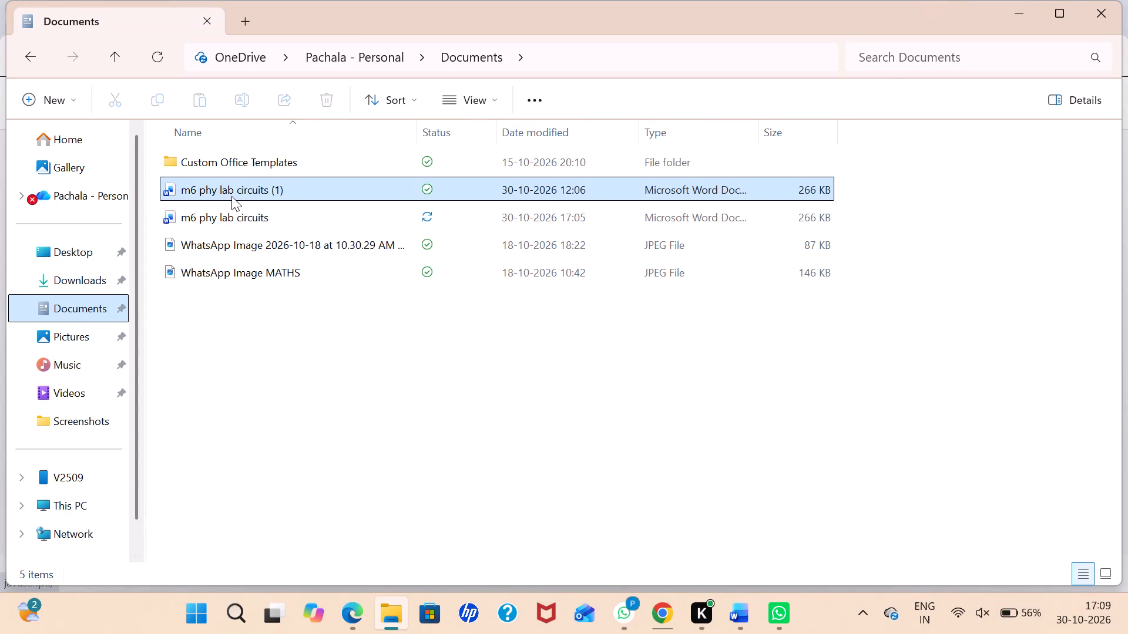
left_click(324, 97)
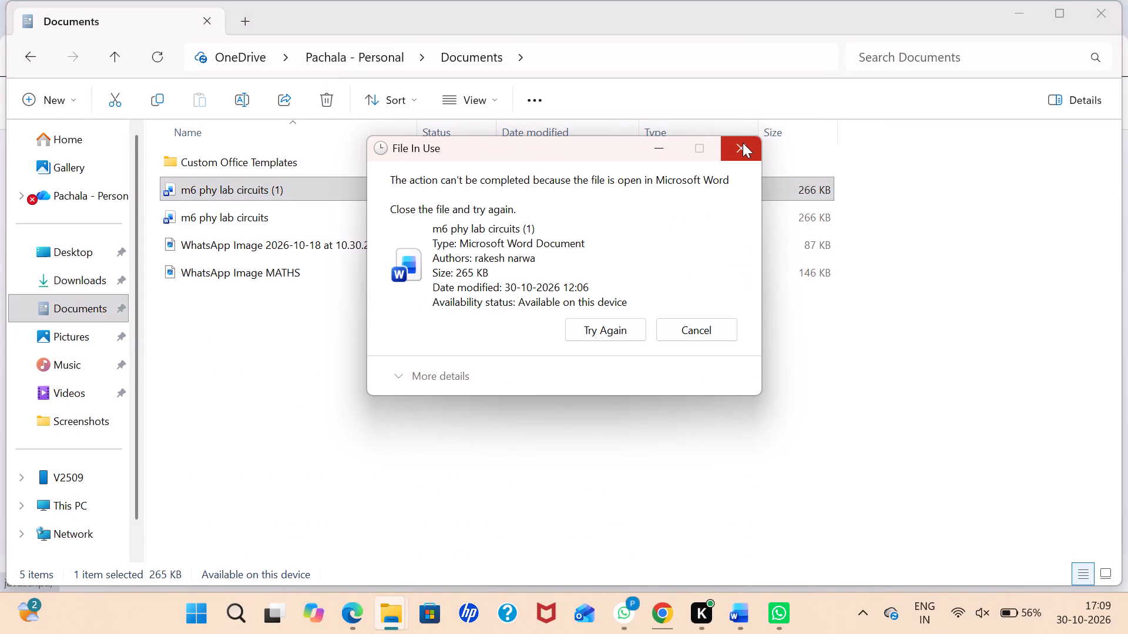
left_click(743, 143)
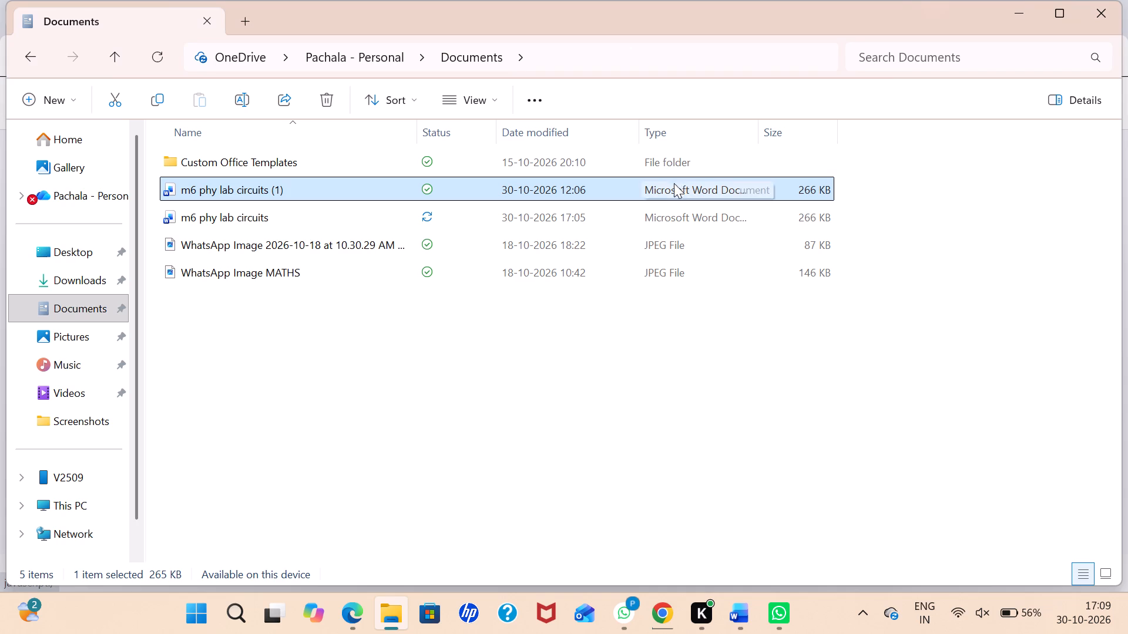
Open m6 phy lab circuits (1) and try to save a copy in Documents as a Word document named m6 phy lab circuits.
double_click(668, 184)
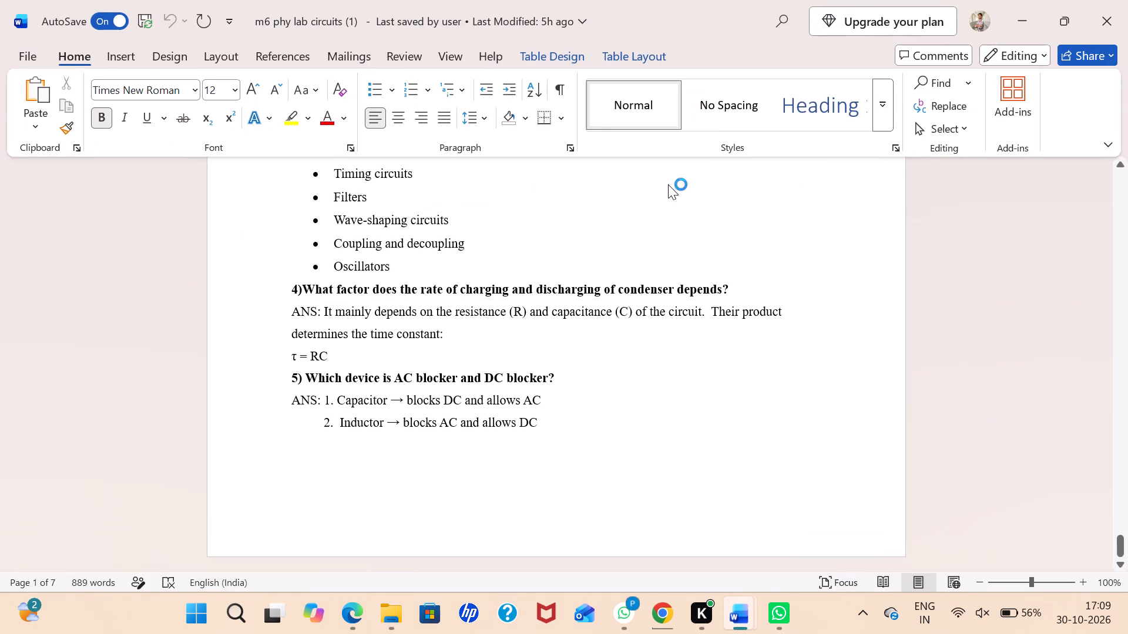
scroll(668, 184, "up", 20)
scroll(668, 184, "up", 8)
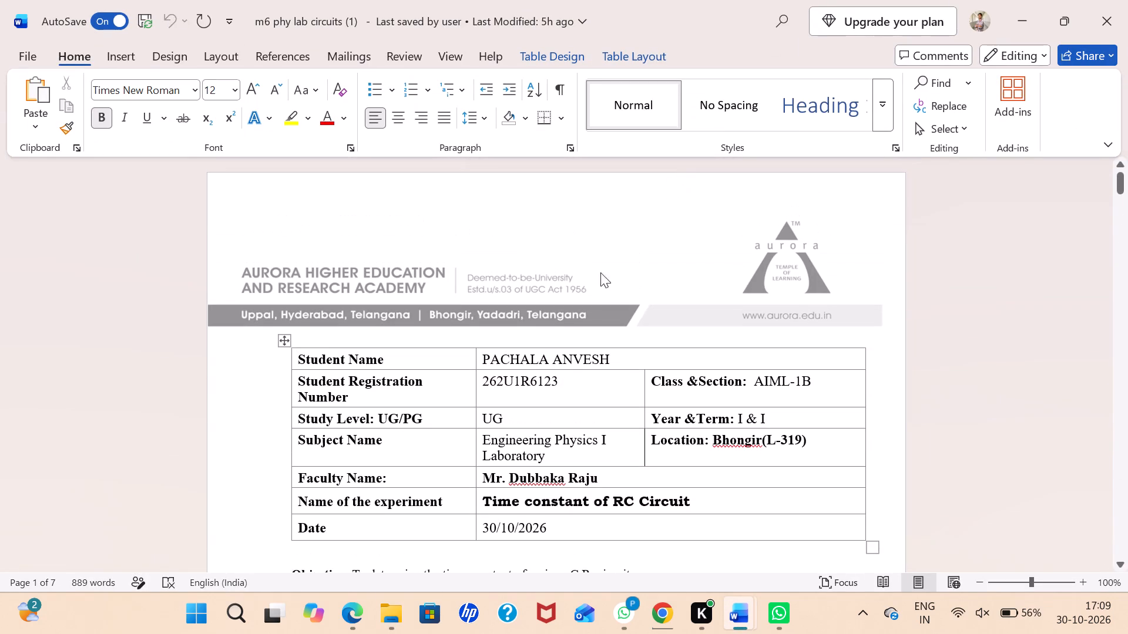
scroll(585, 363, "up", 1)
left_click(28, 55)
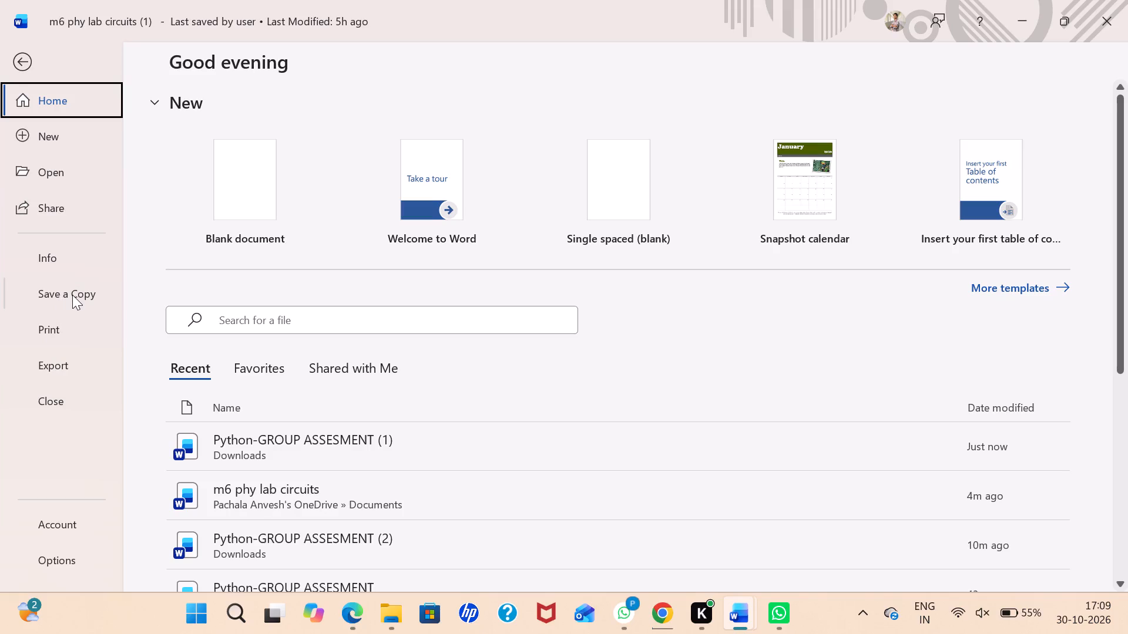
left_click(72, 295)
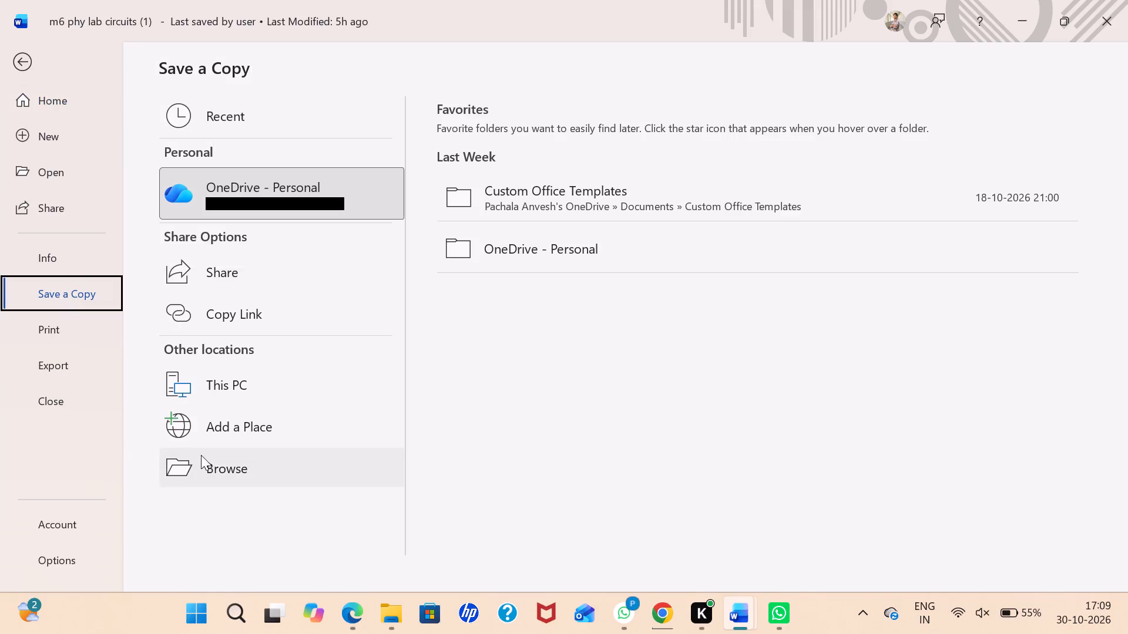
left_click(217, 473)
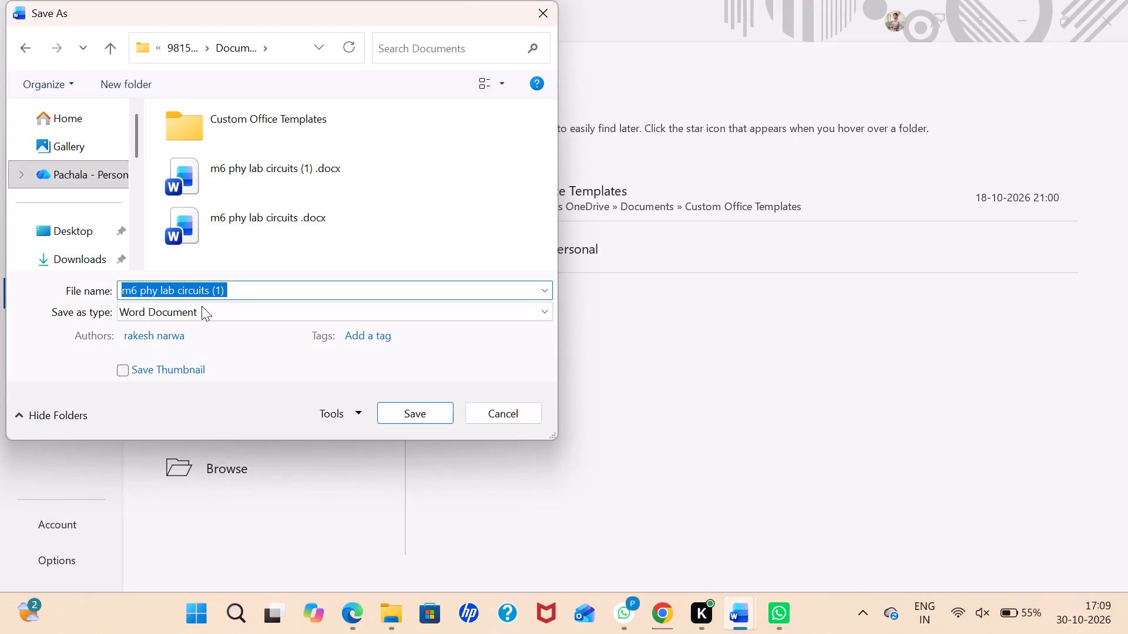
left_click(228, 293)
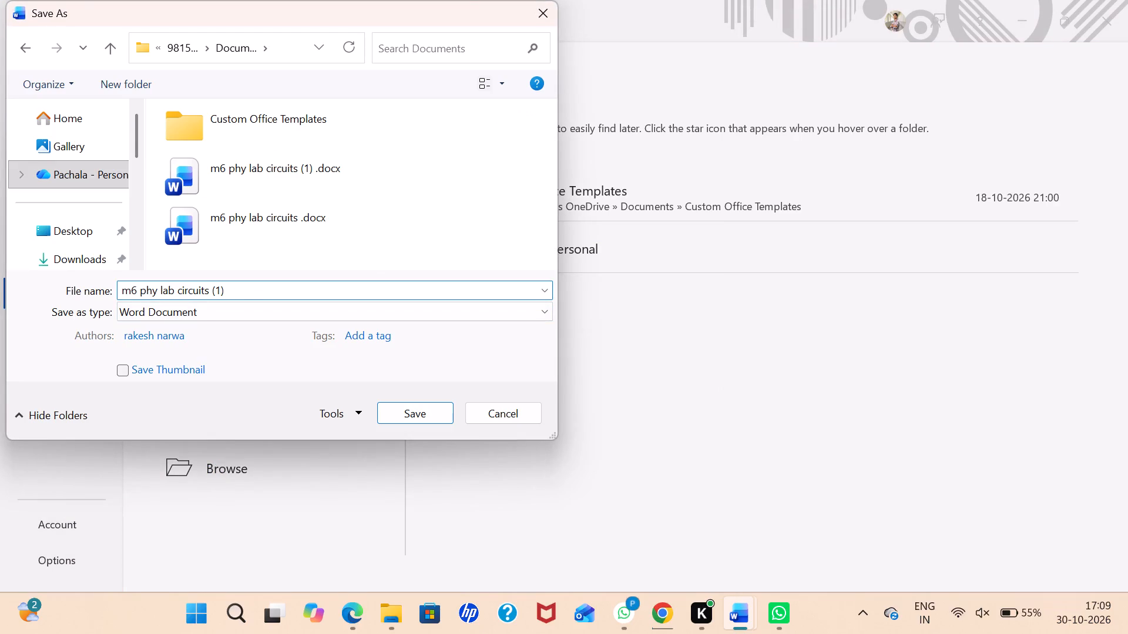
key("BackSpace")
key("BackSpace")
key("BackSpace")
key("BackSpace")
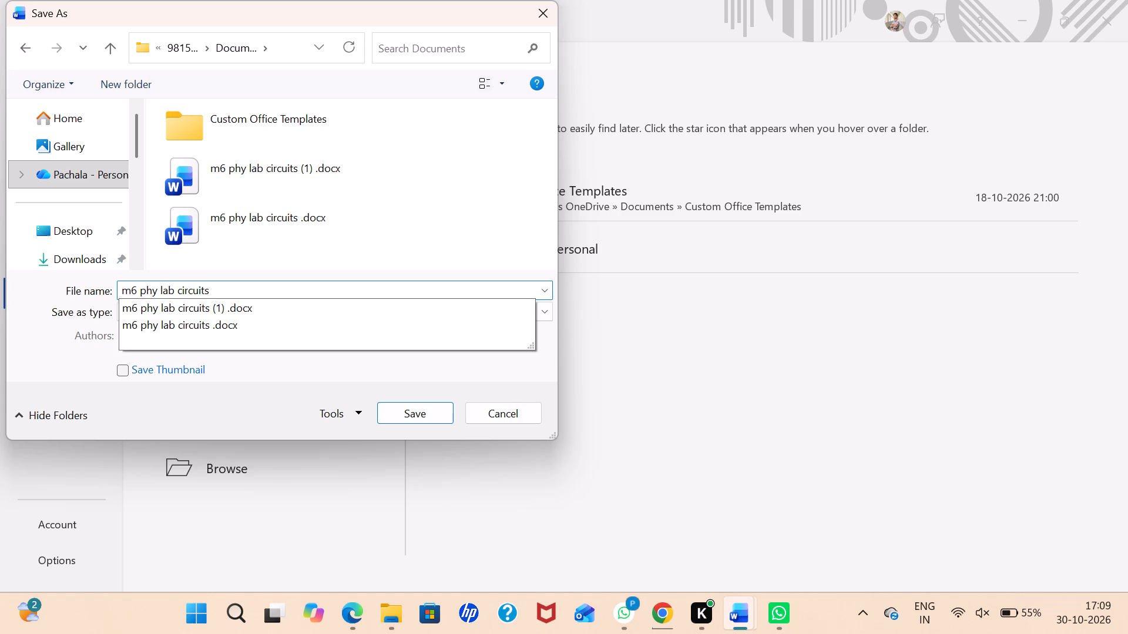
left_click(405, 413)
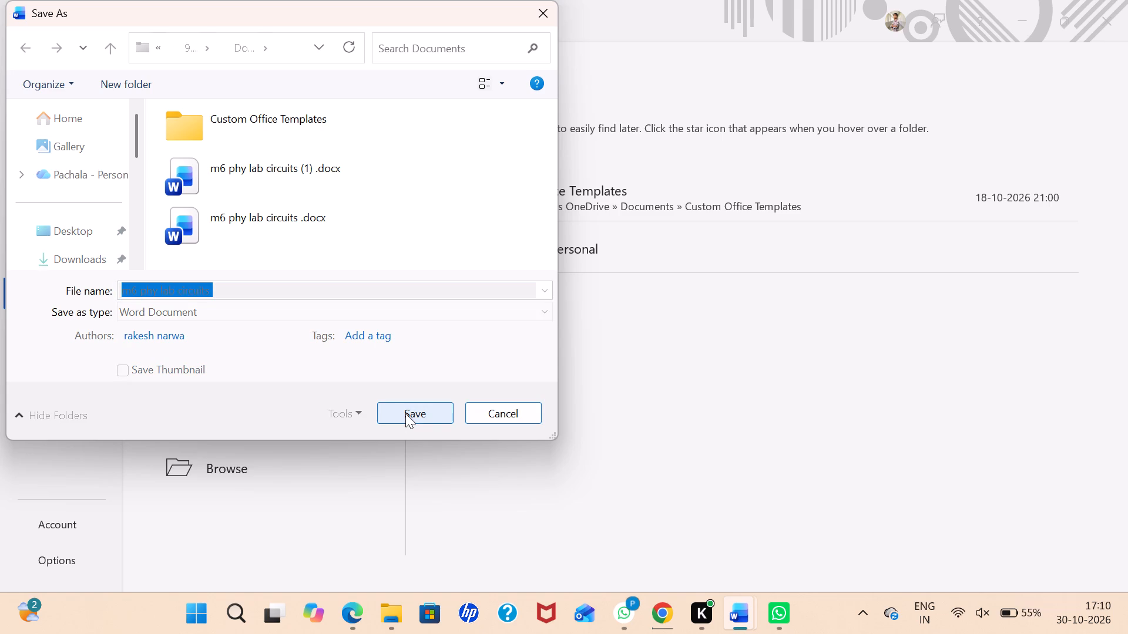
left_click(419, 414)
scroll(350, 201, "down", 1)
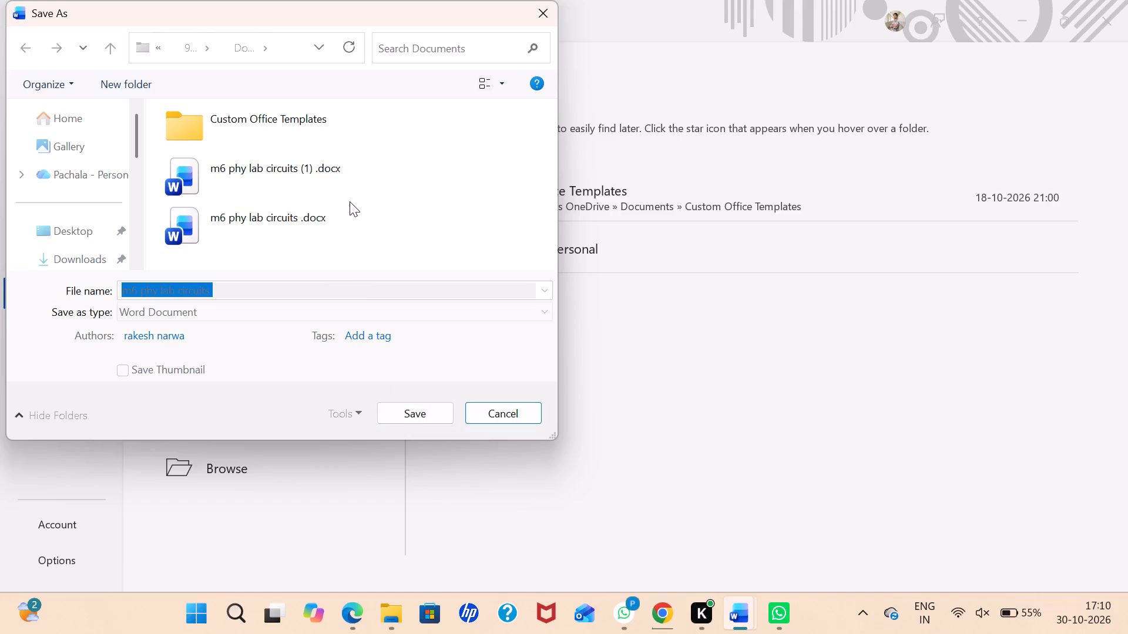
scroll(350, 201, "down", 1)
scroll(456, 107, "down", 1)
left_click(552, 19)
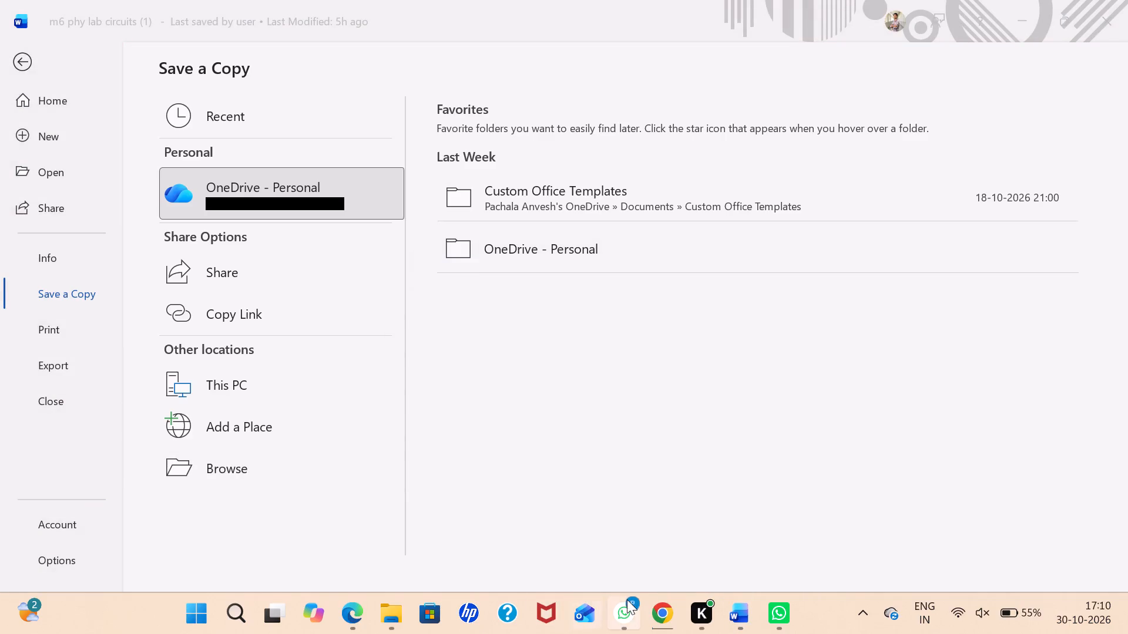
Switch to iLovePDF's Word to PDF converter in Chrome and start selecting a Word file to convert.
left_click(606, 491)
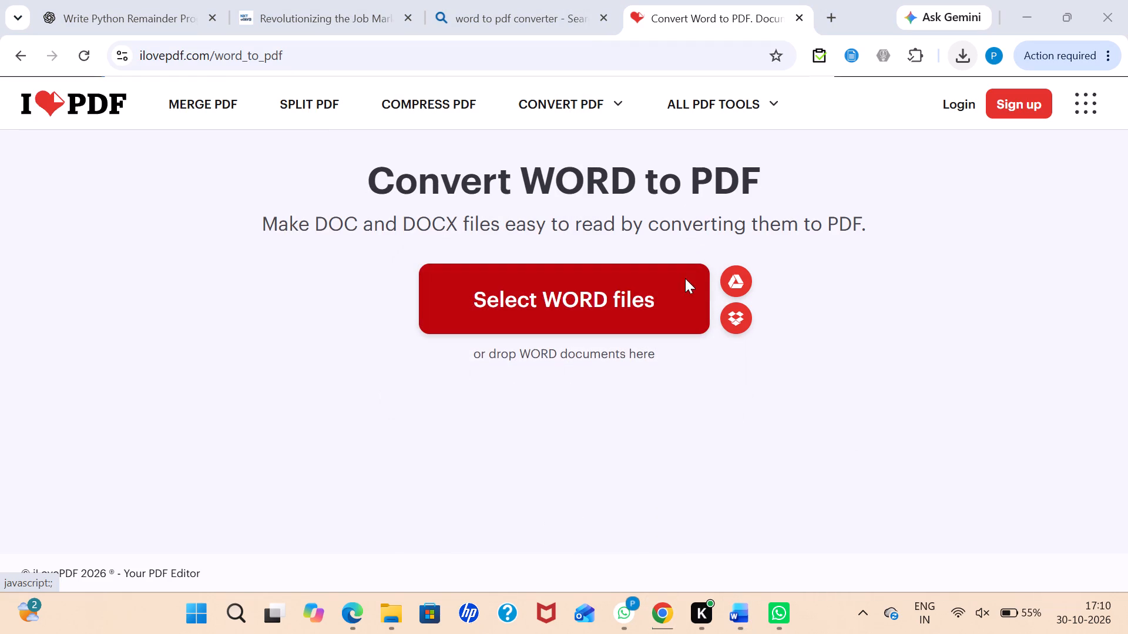
left_click(559, 308)
left_click(545, 302)
left_click(572, 299)
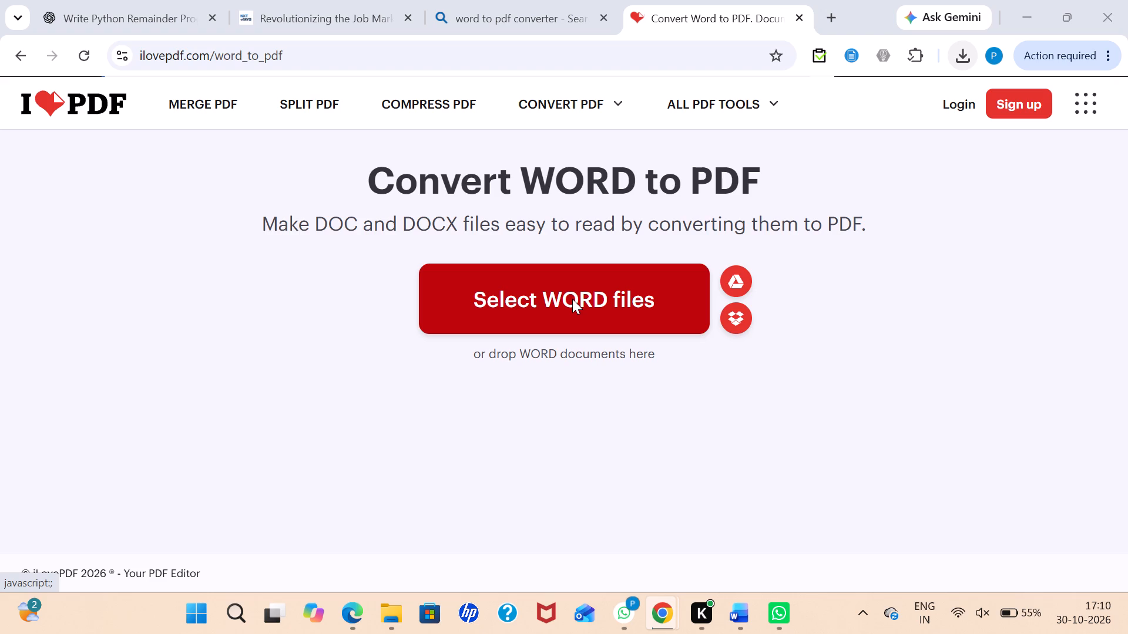
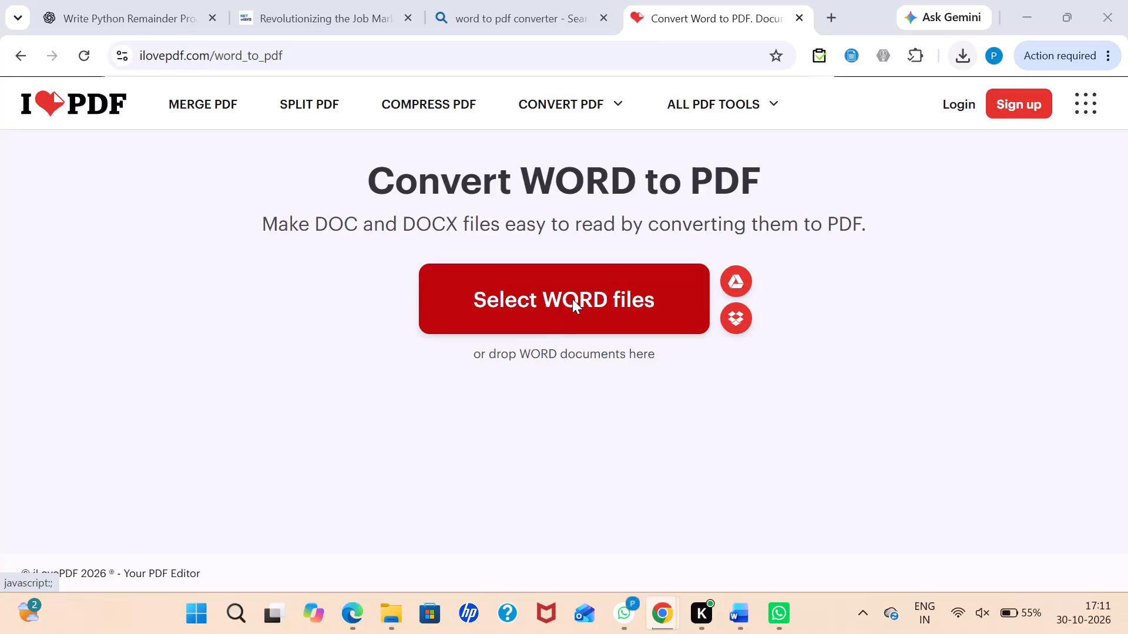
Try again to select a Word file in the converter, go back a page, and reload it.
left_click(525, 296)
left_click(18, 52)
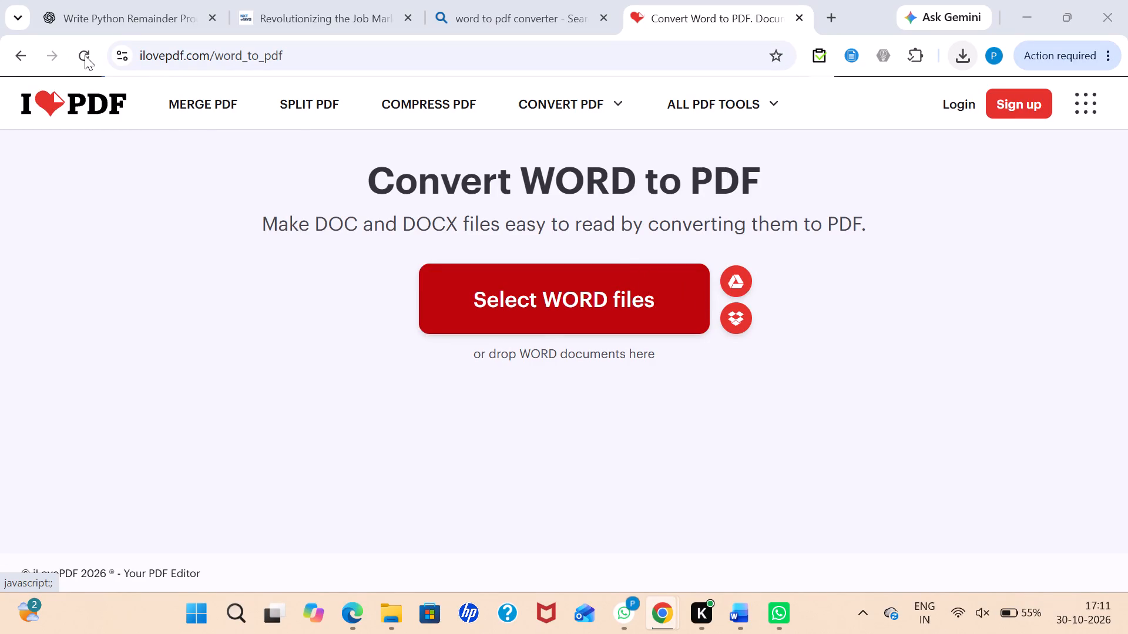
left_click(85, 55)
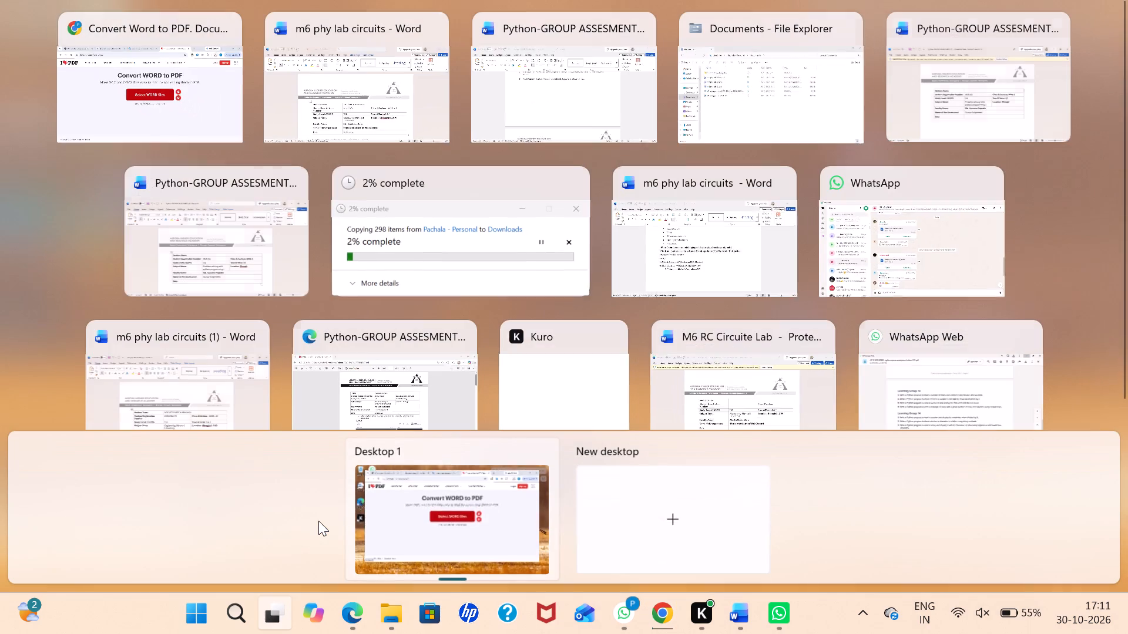
Close two Python-GROUP ASSESMENT and two m6 phy lab circuits Word windows, the file-copy progress window and WhatsApp, and try to close Chrome.
left_click(290, 177)
left_click(464, 186)
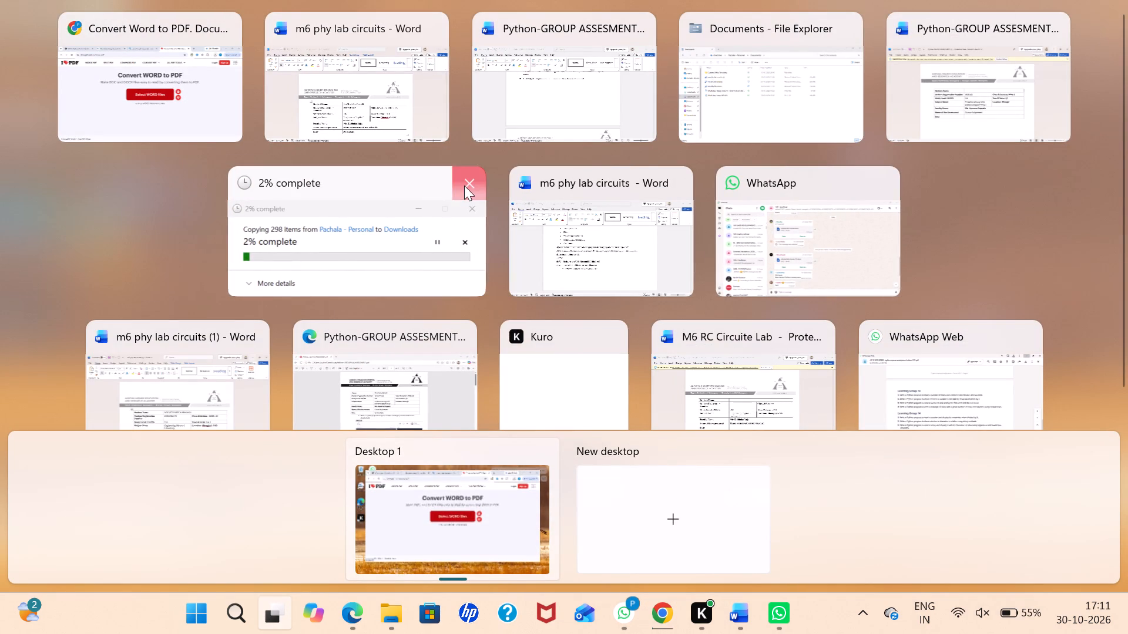
left_click(538, 185)
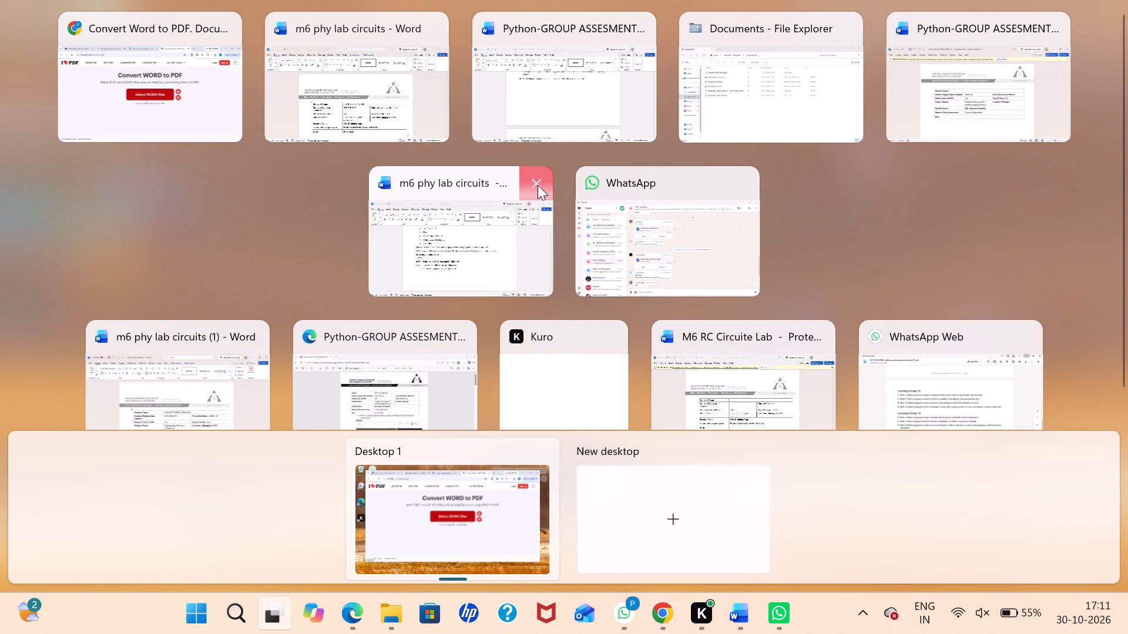
left_click(635, 187)
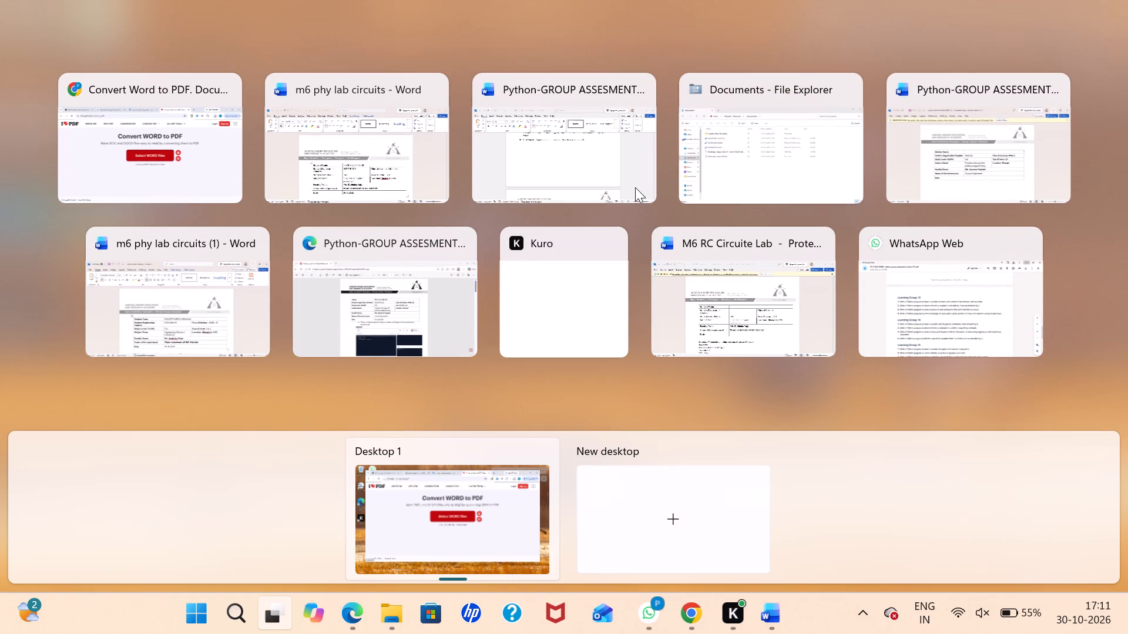
left_click(430, 101)
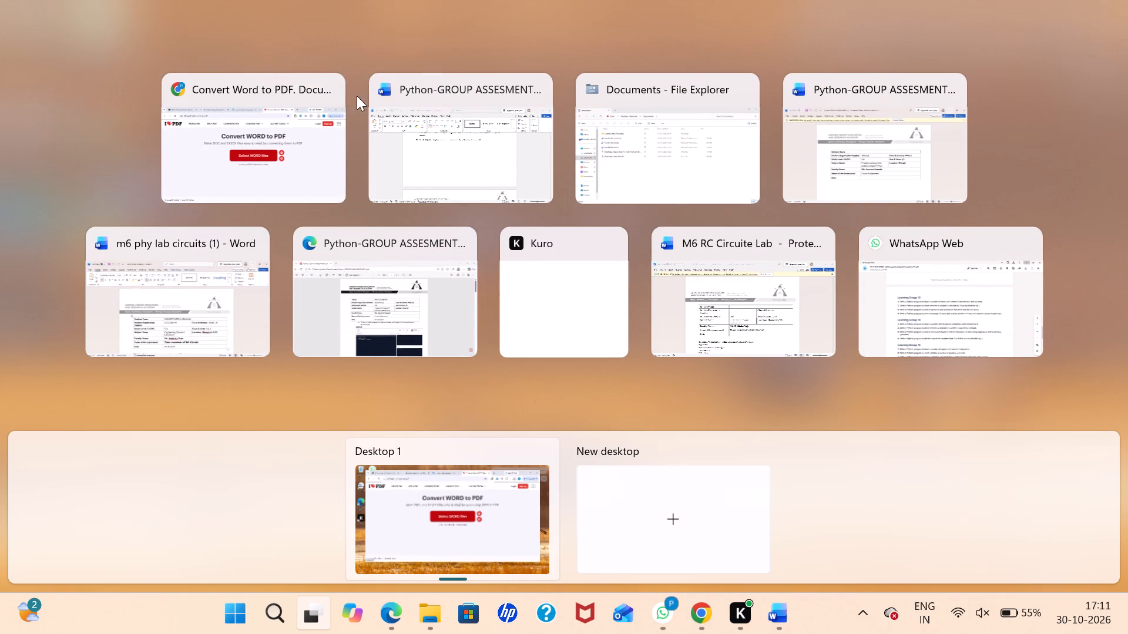
left_click(330, 89)
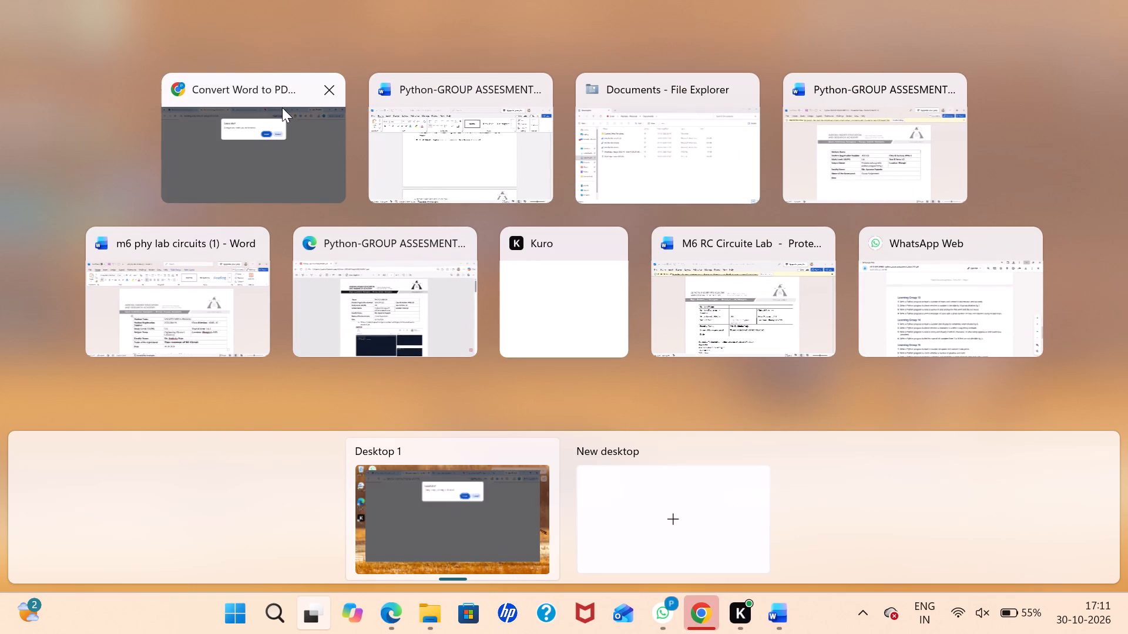
left_click(535, 85)
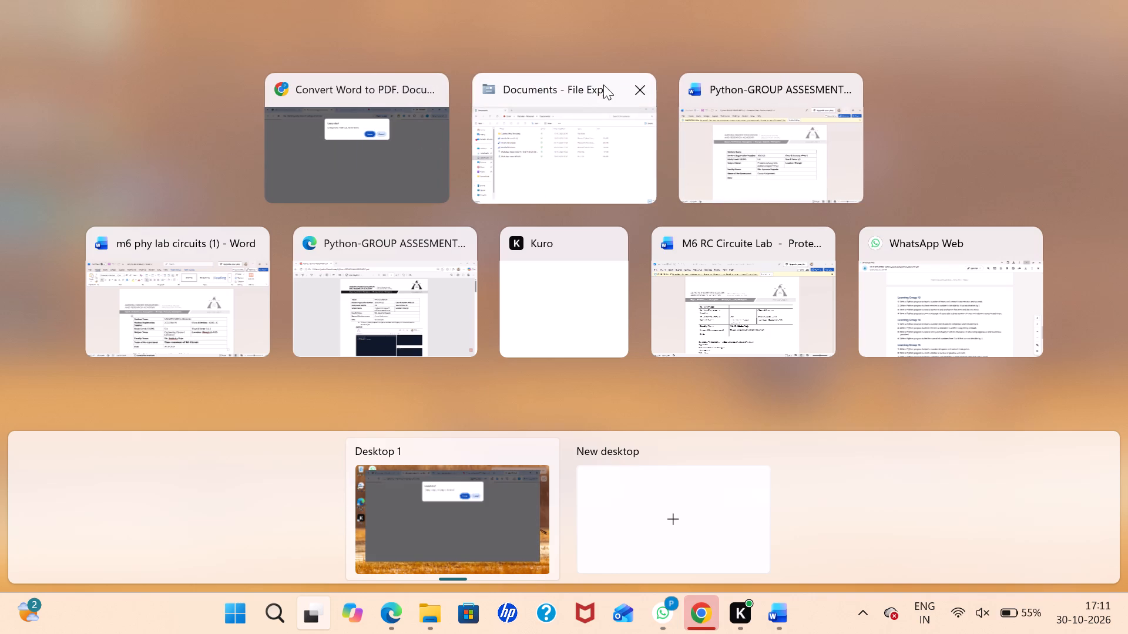
Switch to the Chrome window to respond to its leave-site prompt.
left_click(345, 154)
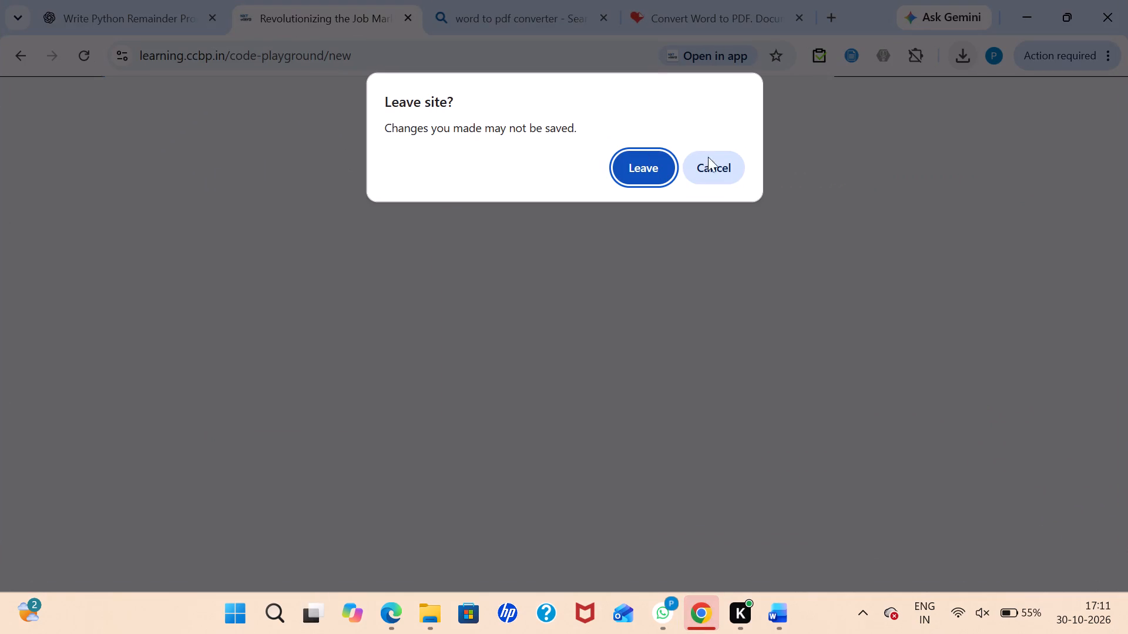
Keep the code playground page open, then convert m6 phy lab circuits (1) from Documents to PDF with iLovePDF.
left_click(712, 163)
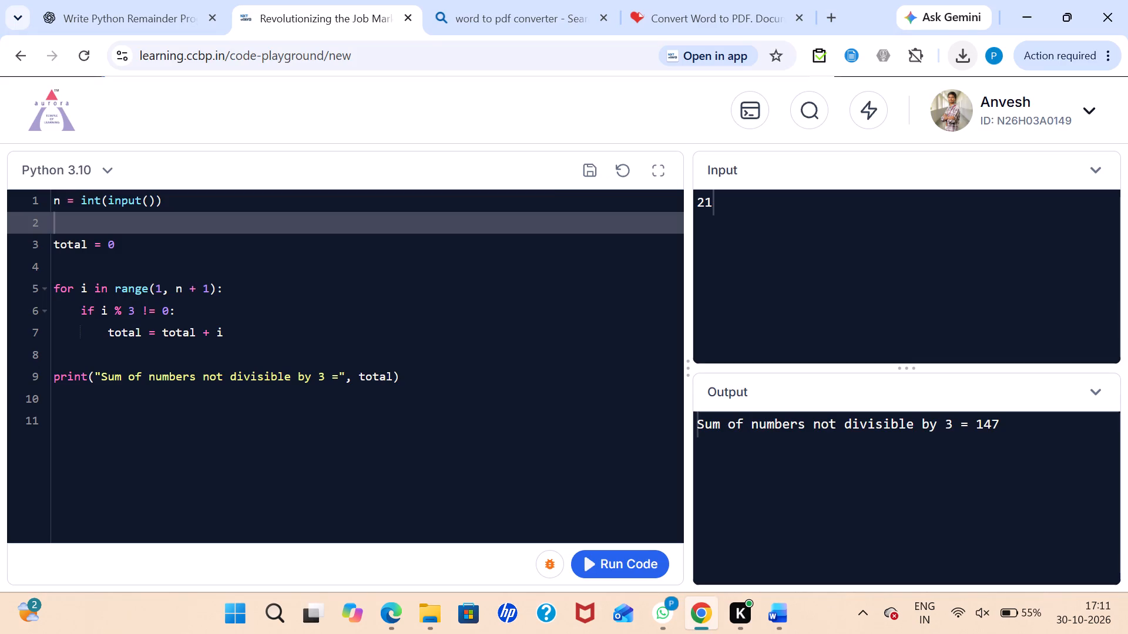
left_click(657, 11)
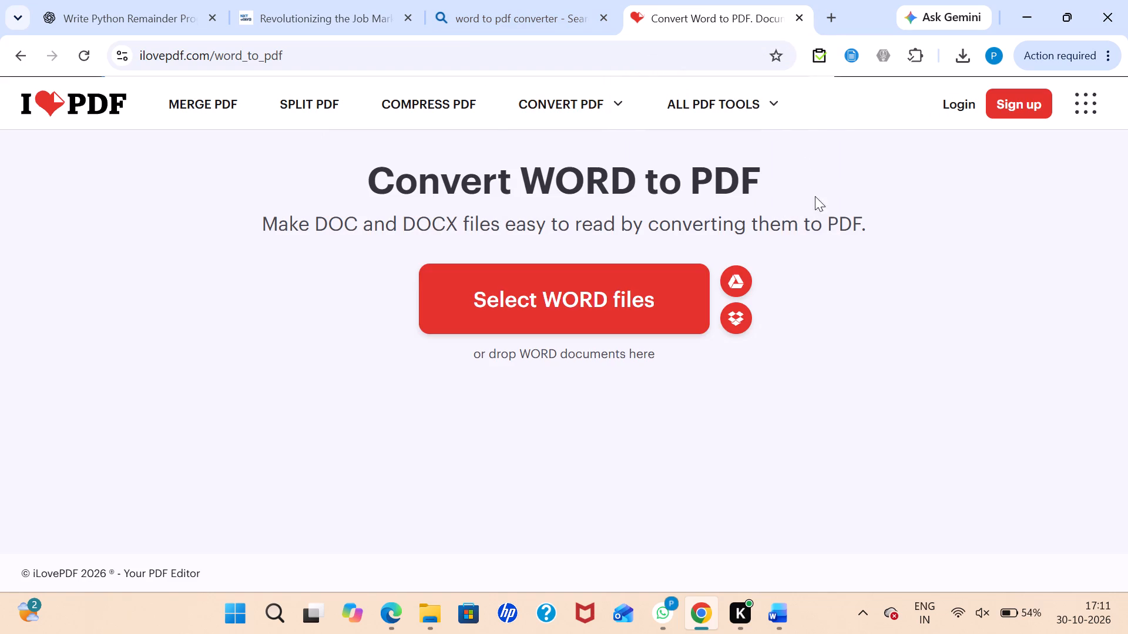
left_click(609, 296)
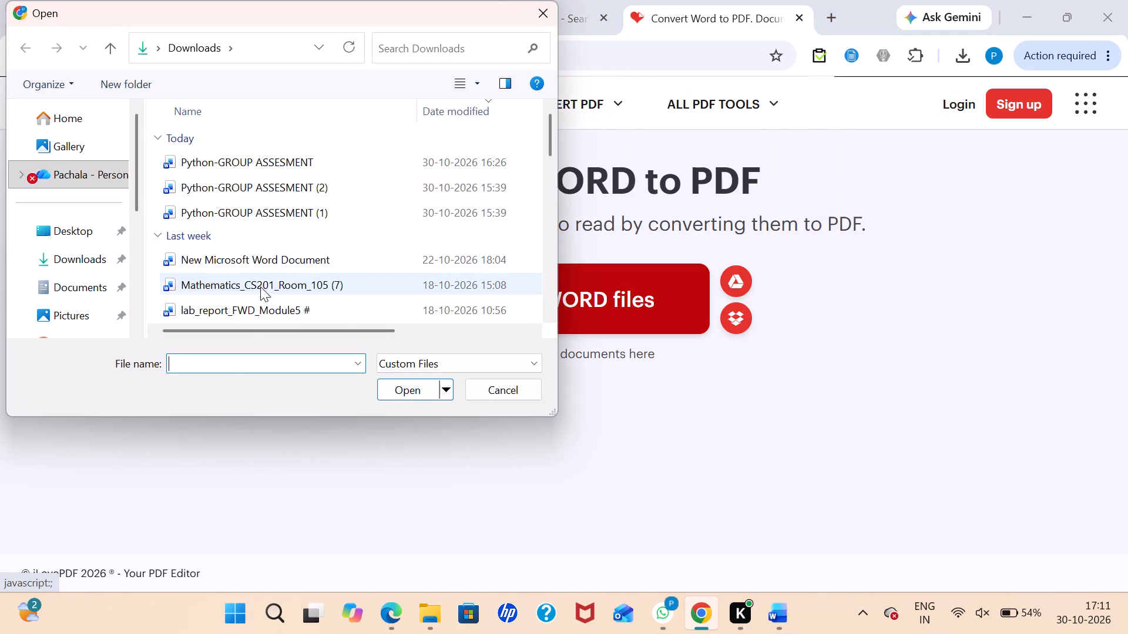
left_click(96, 275)
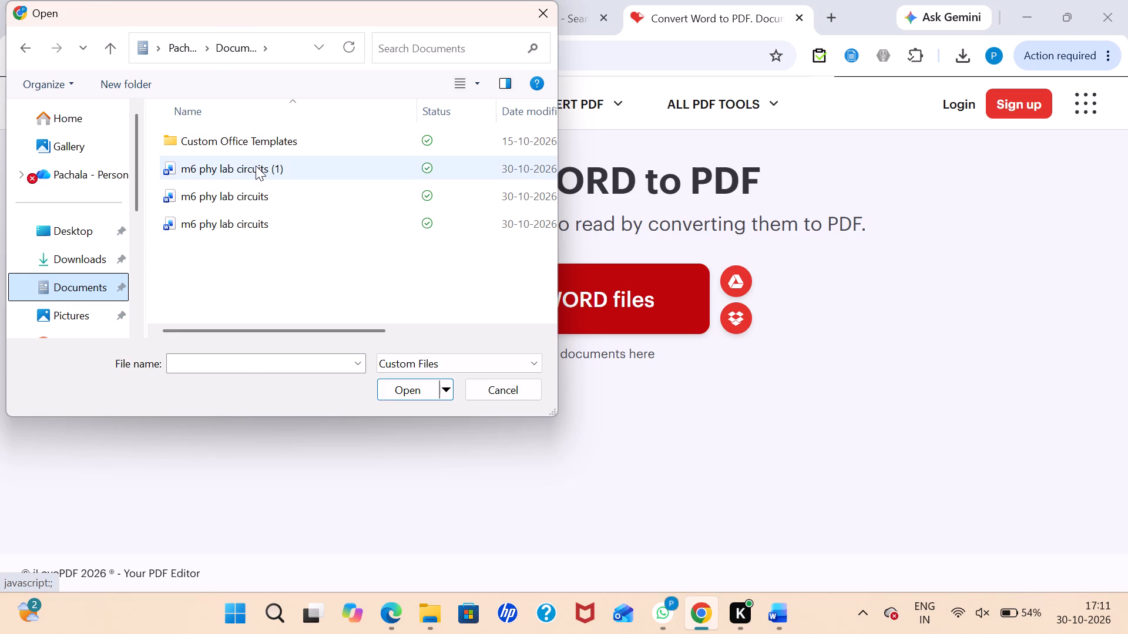
left_click(256, 166)
left_click(408, 394)
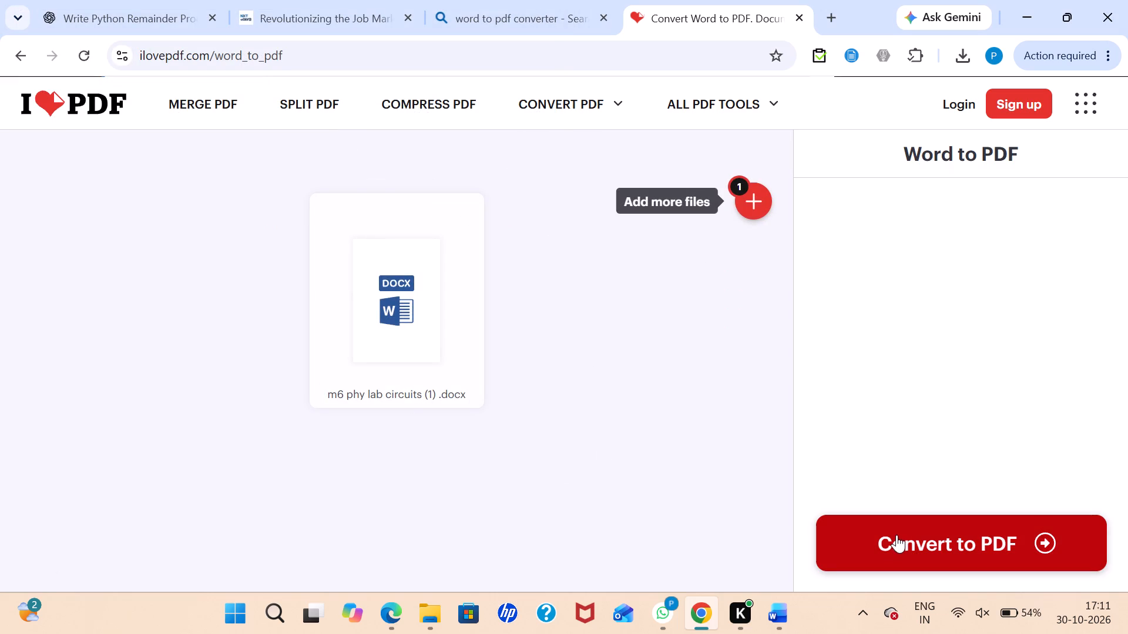
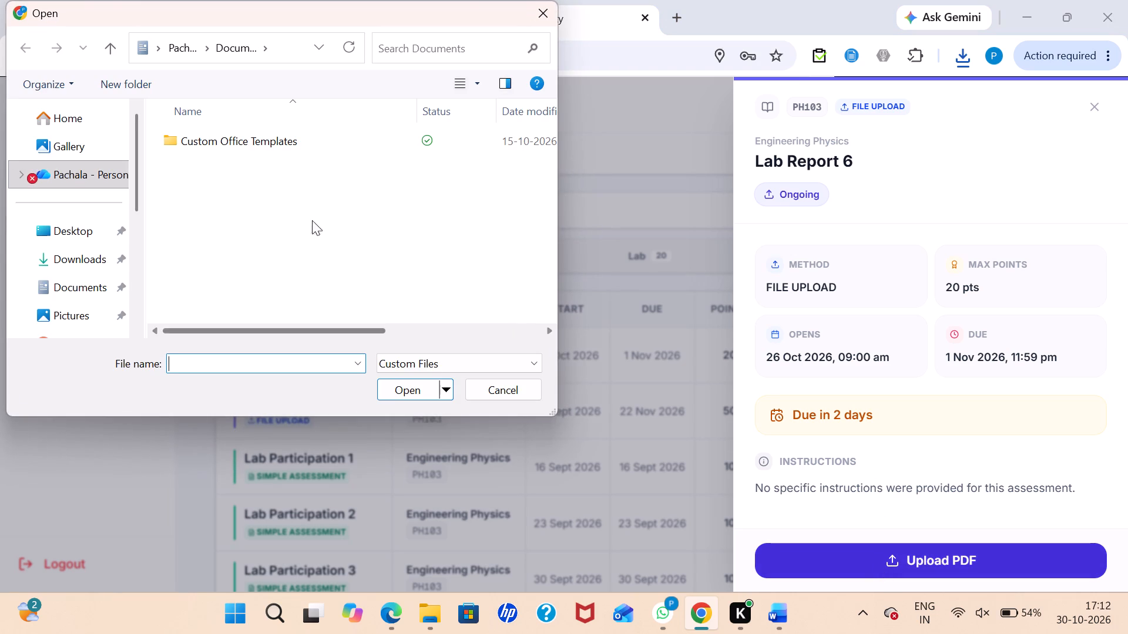
Upload the m6 phy lab circuits (1) PDF from Downloads as the Lab Report 6 submission and close its details.
left_click(87, 224)
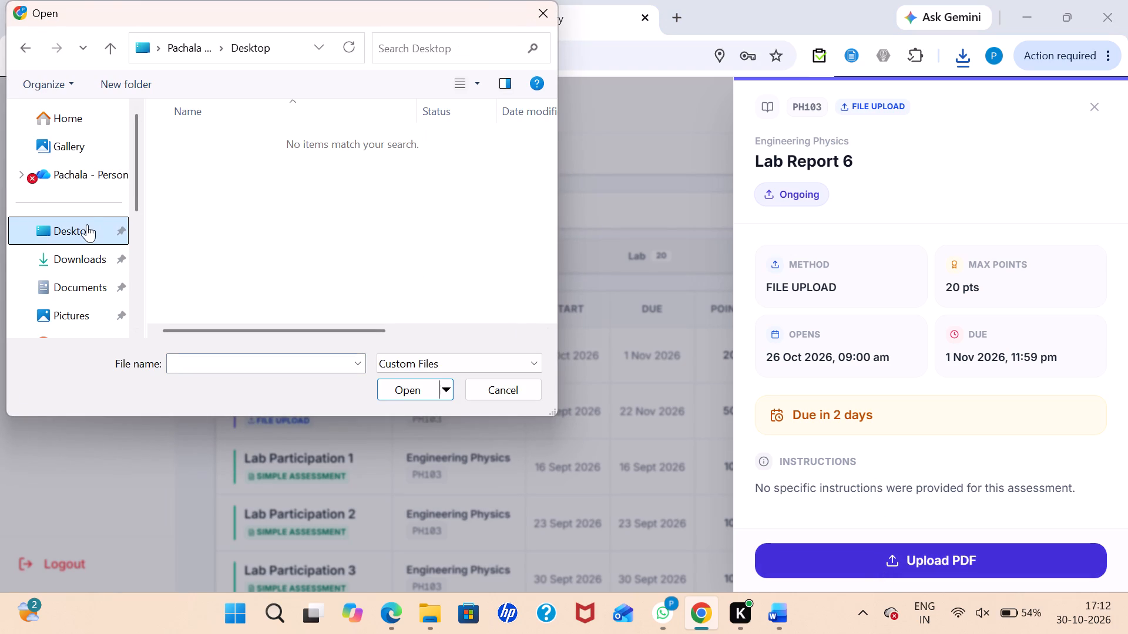
left_click(90, 261)
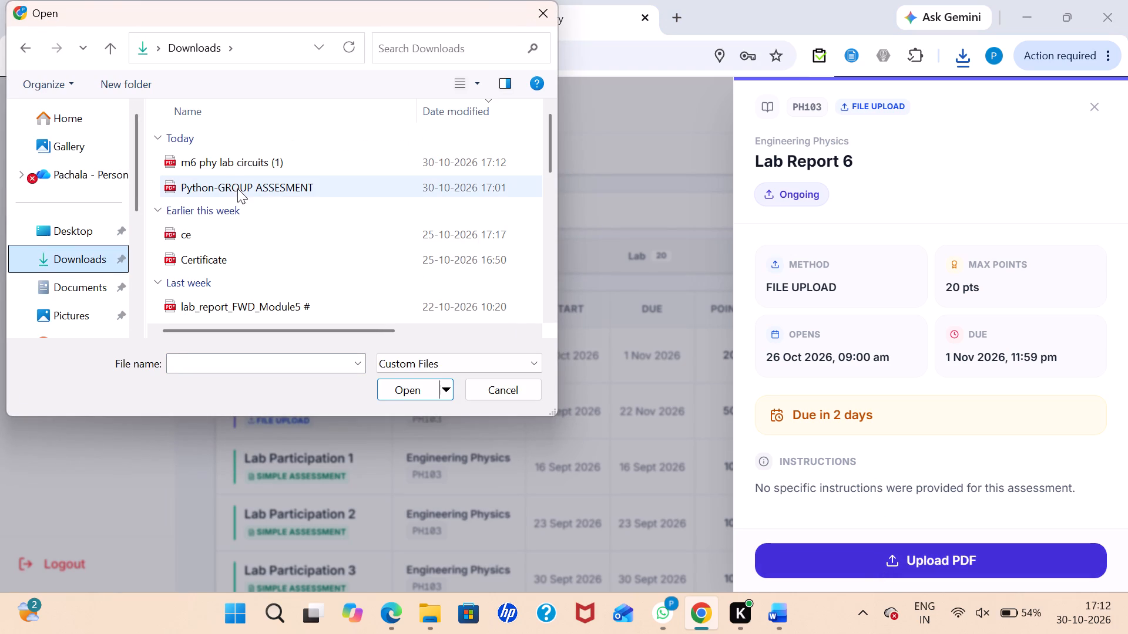
left_click(229, 160)
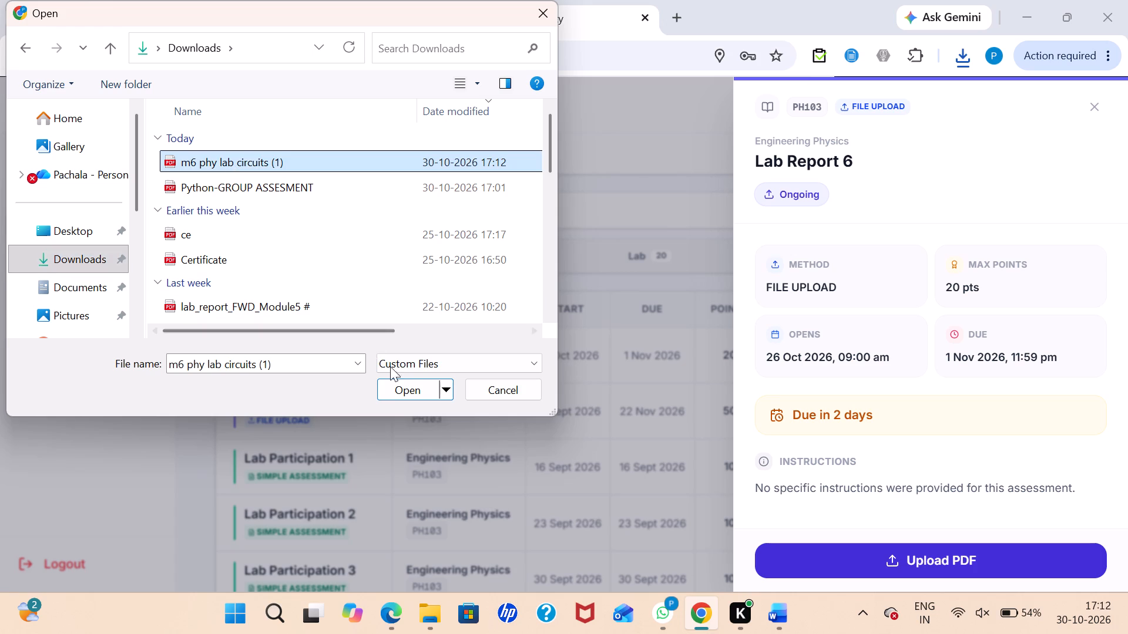
left_click(407, 390)
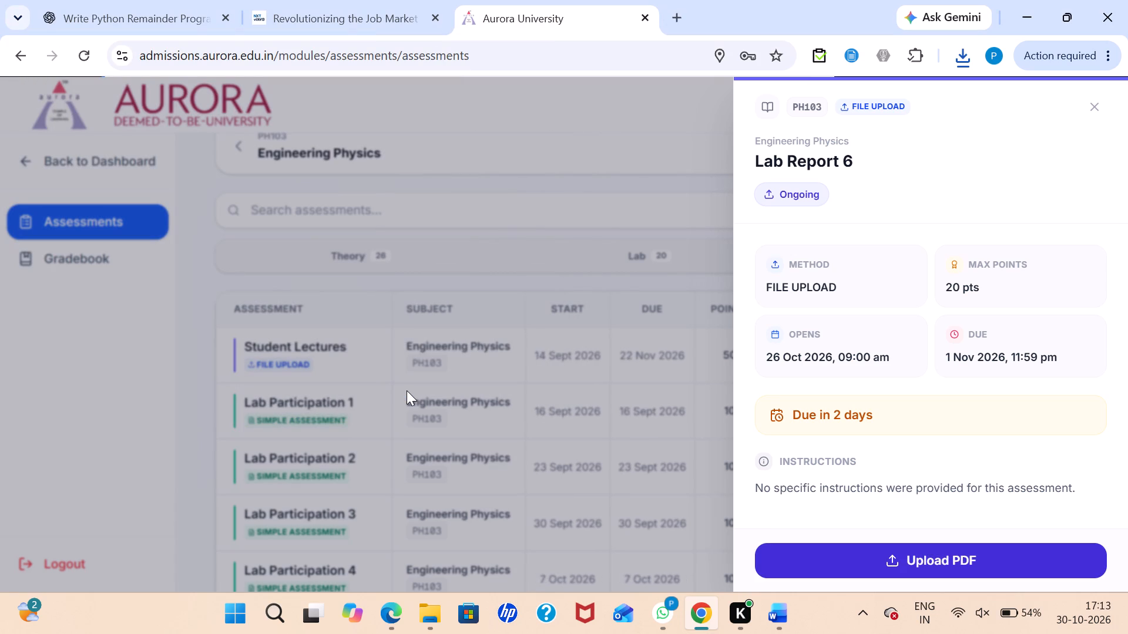
left_click(414, 338)
Open the submitted Lab Report 6 file from the Engineering Physics assessments, review all its pages, and close it.
scroll(487, 432, "down", 2)
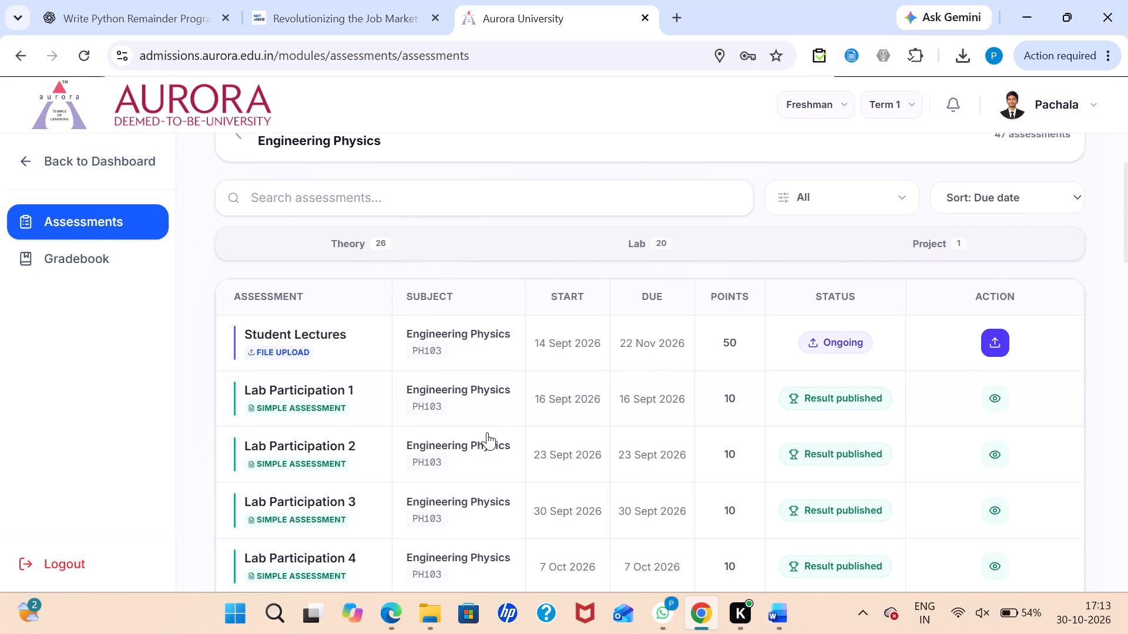
scroll(487, 432, "down", 10)
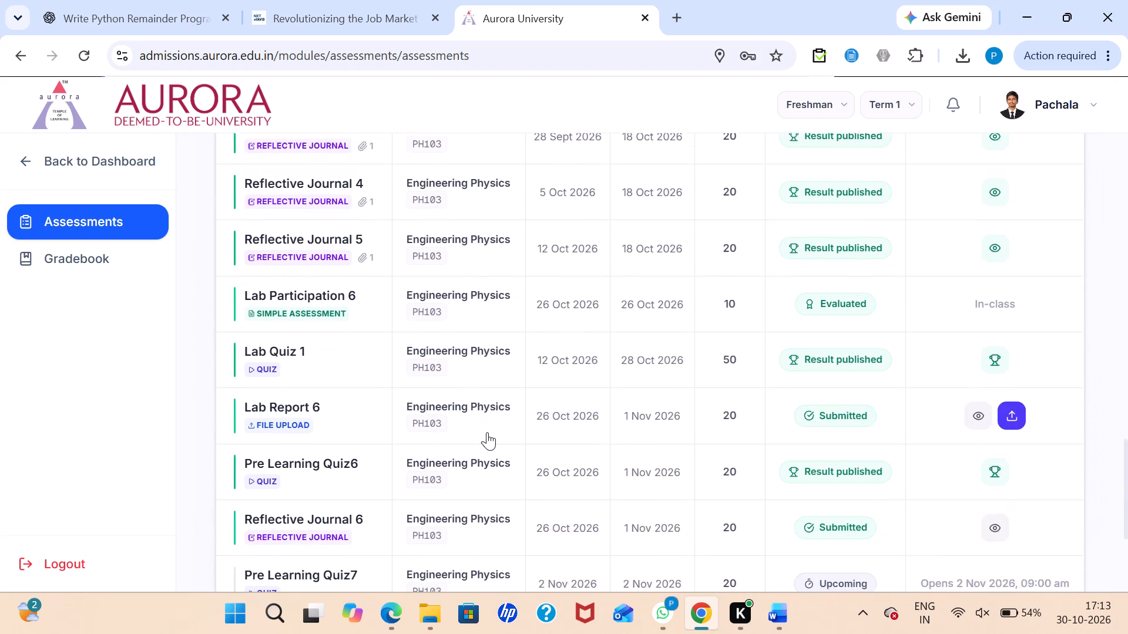
scroll(487, 432, "down", 1)
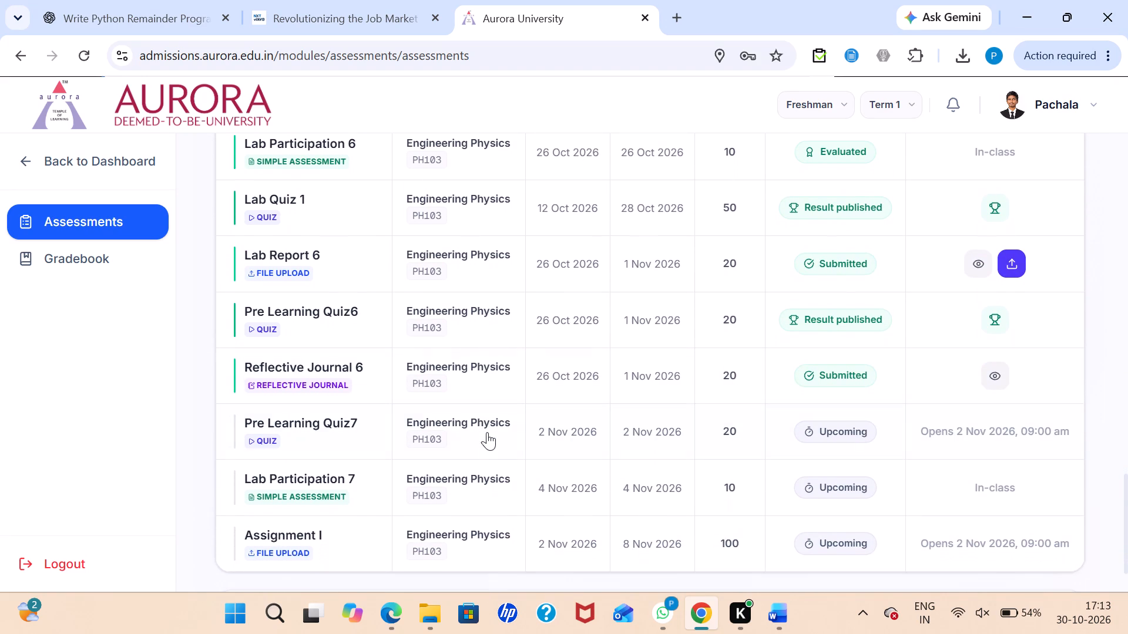
left_click(976, 258)
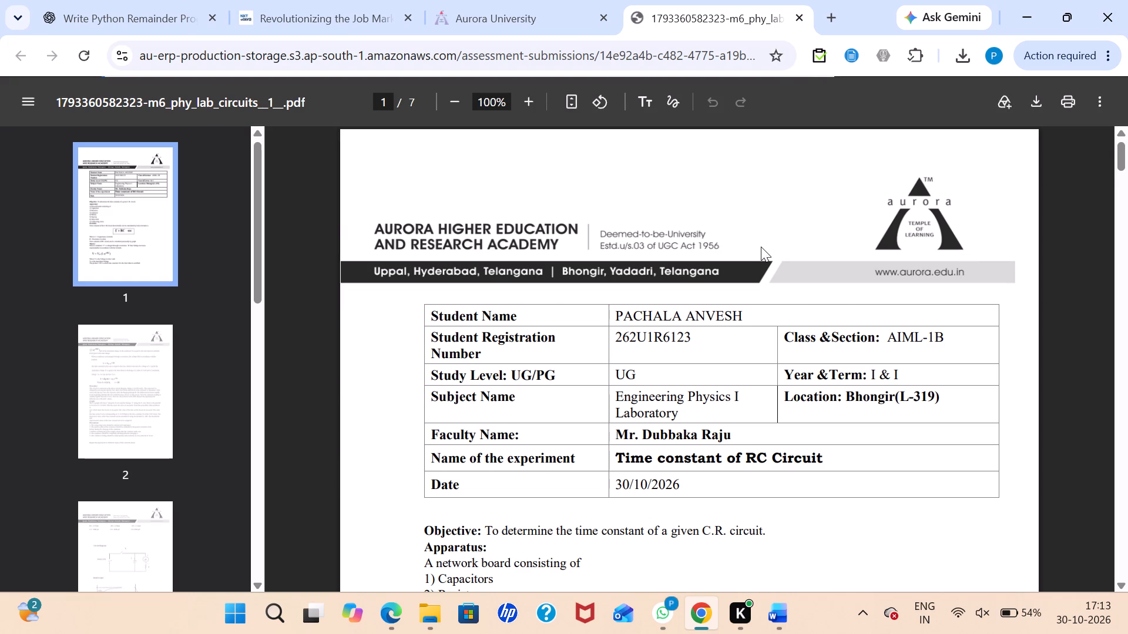
scroll(761, 247, "down", 2)
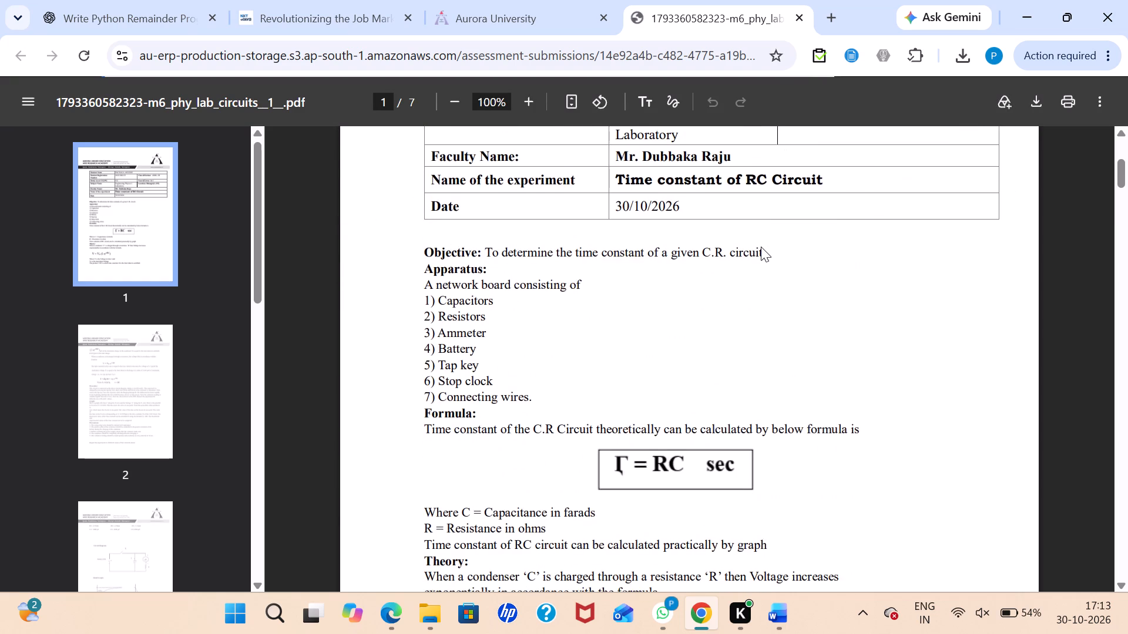
scroll(761, 247, "down", 7)
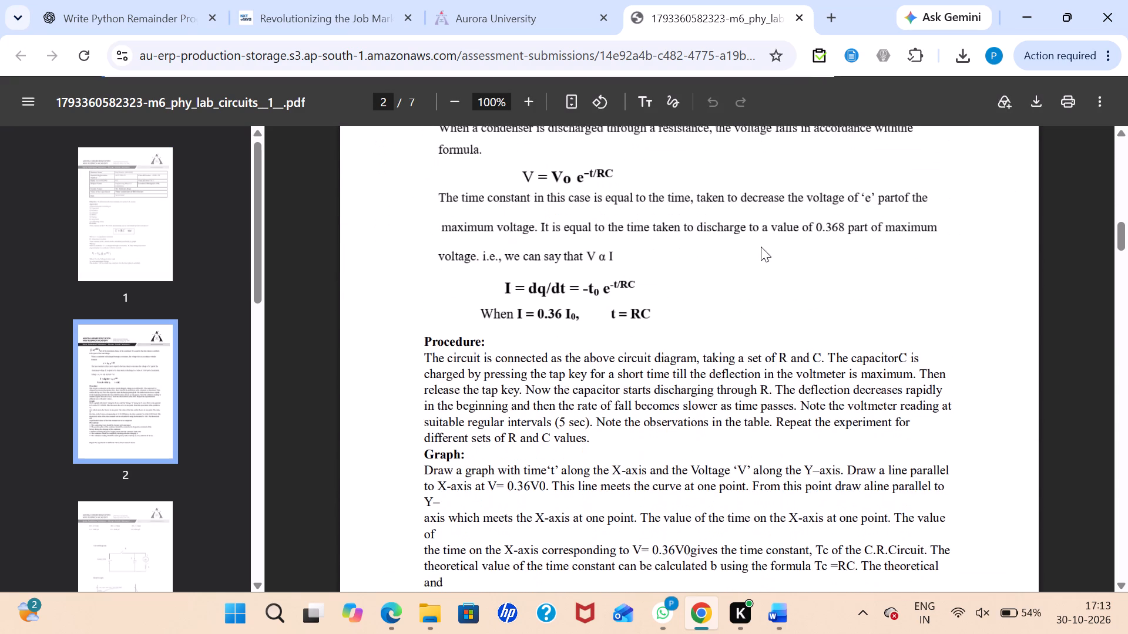
scroll(761, 247, "down", 9)
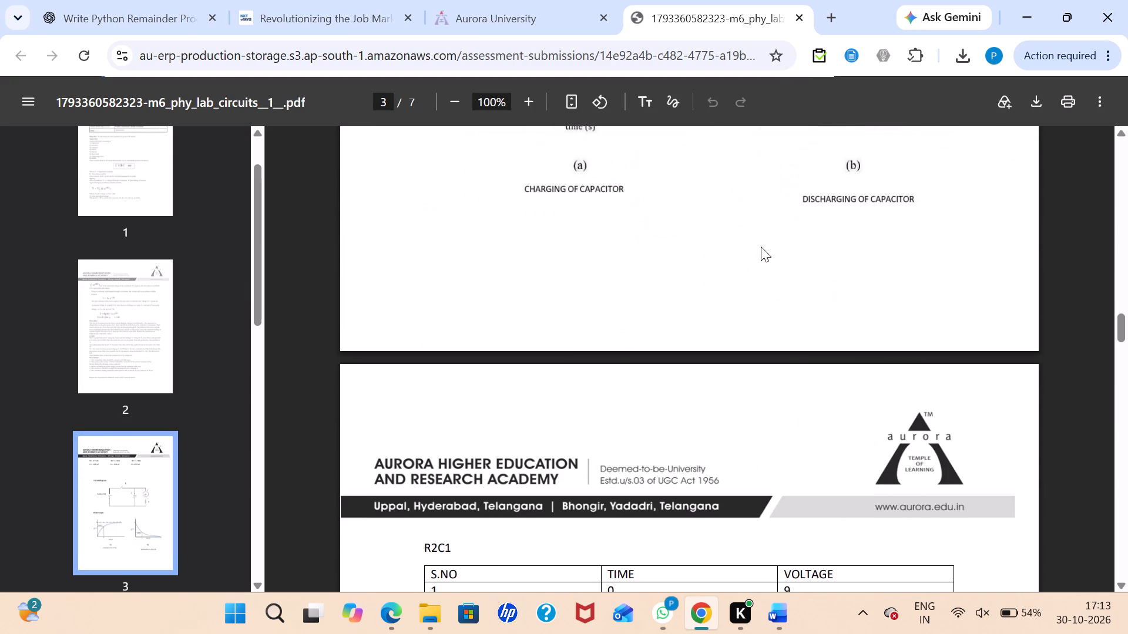
scroll(761, 247, "down", 11)
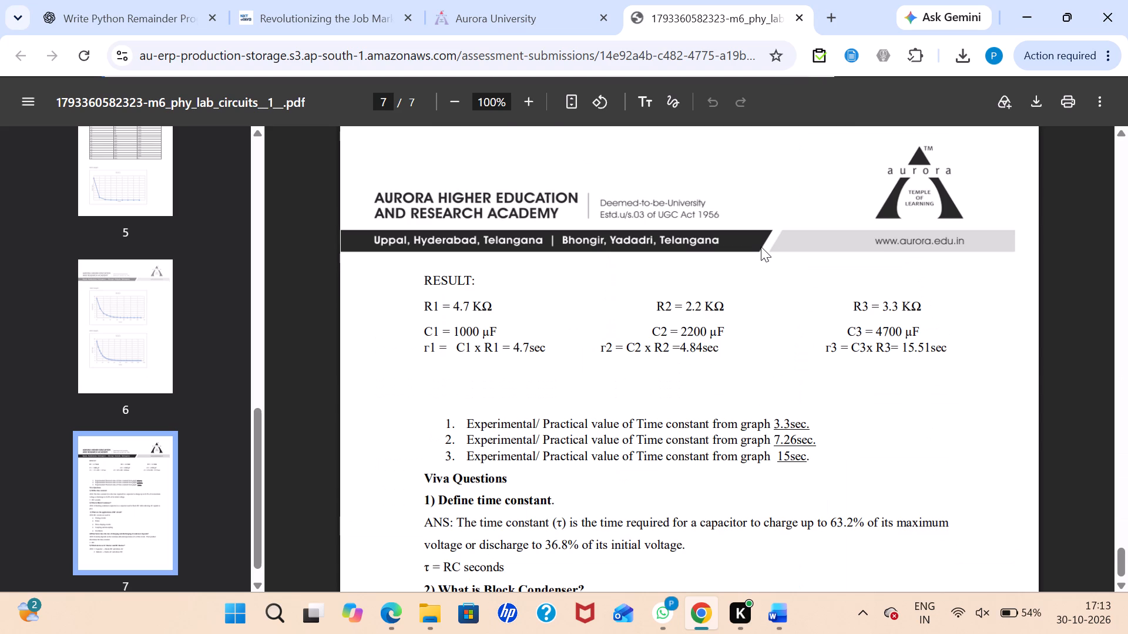
scroll(761, 247, "down", 7)
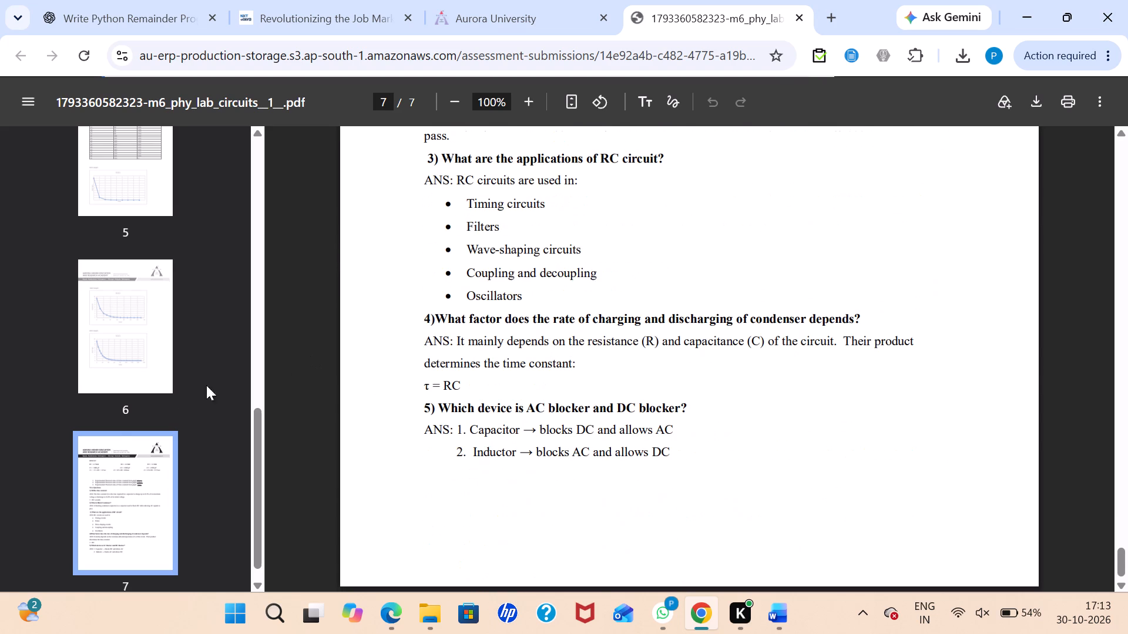
scroll(119, 433, "down", 7)
scroll(123, 420, "up", 4)
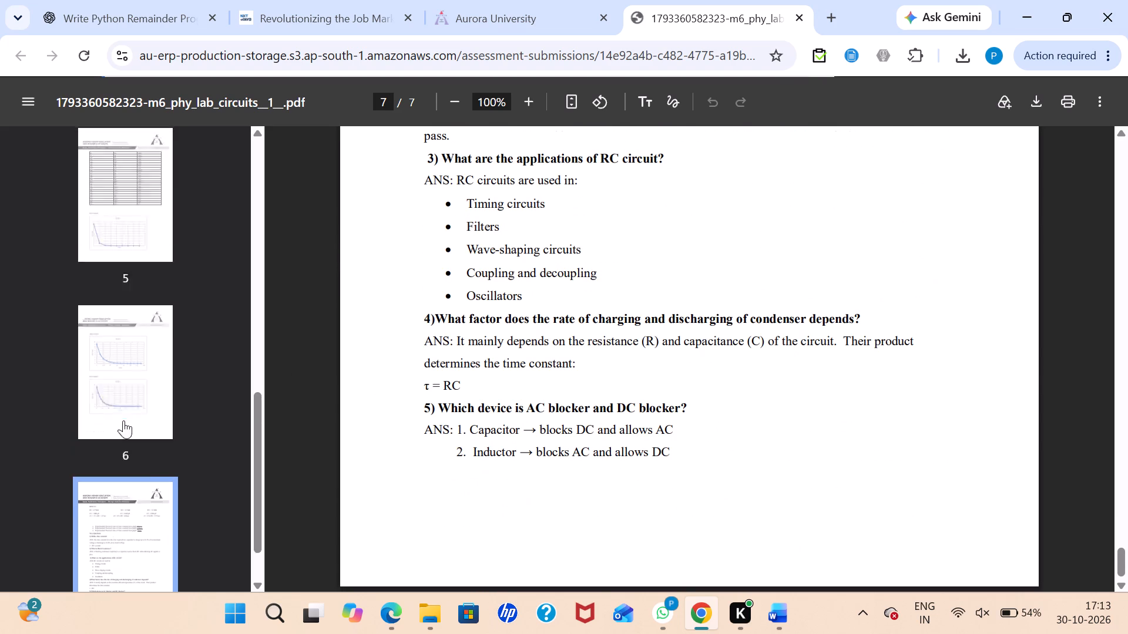
scroll(123, 420, "up", 11)
scroll(673, 301, "up", 10)
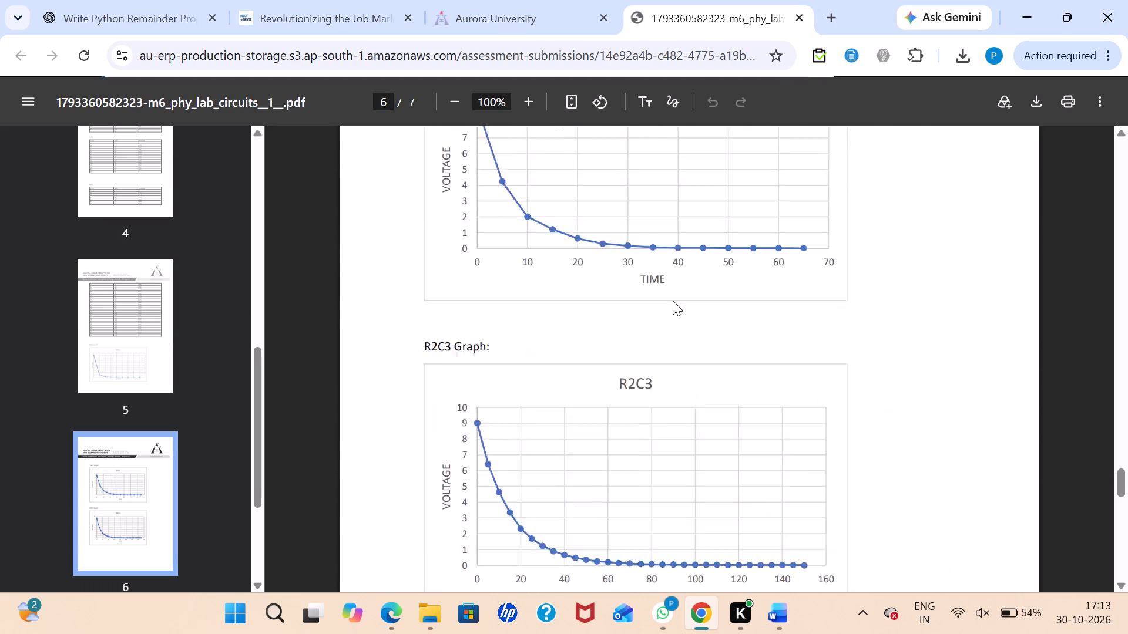
scroll(673, 301, "up", 11)
scroll(673, 301, "up", 16)
scroll(673, 301, "up", 13)
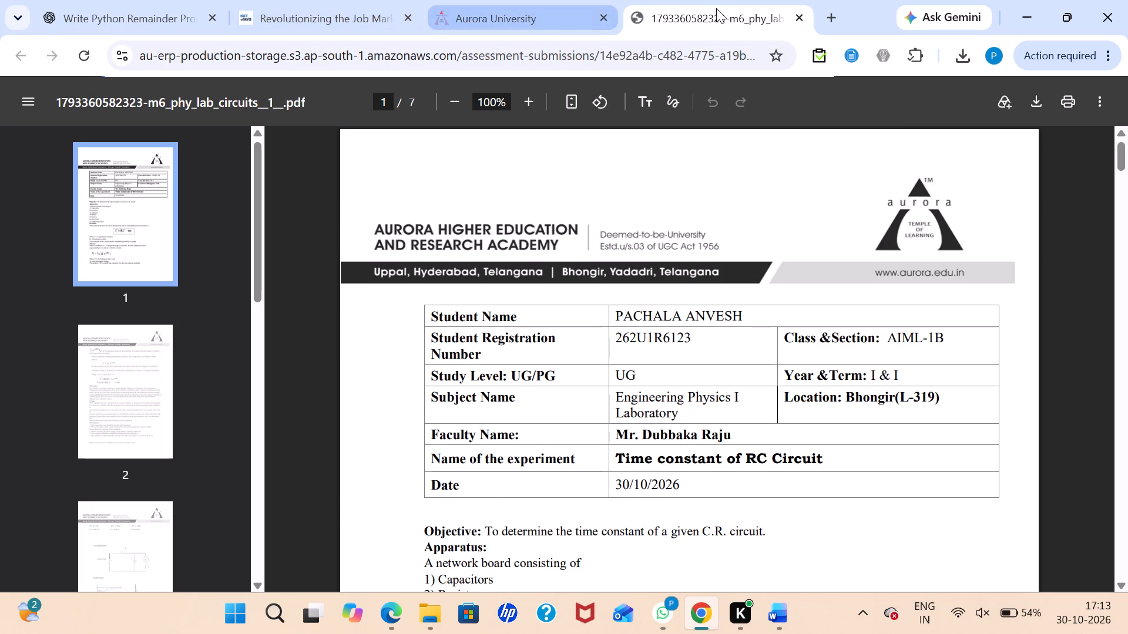
left_click(799, 14)
Return to the Assessments overview via the dashboard and leave Engineering Physics to view the assessment cards of all courses.
scroll(625, 183, "up", 18)
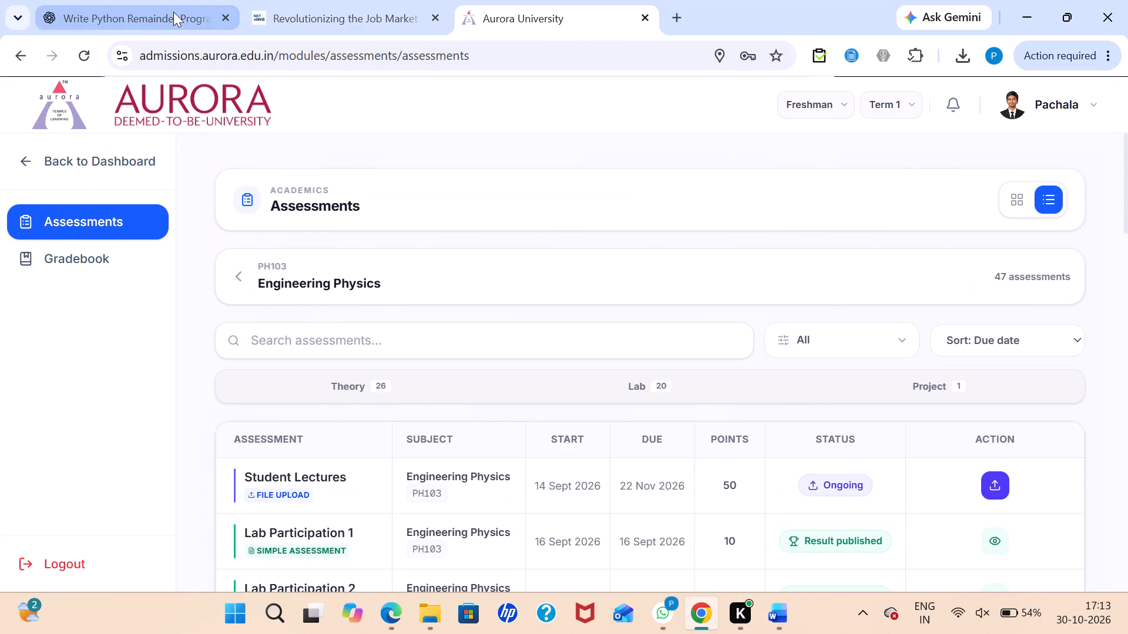
left_click(57, 114)
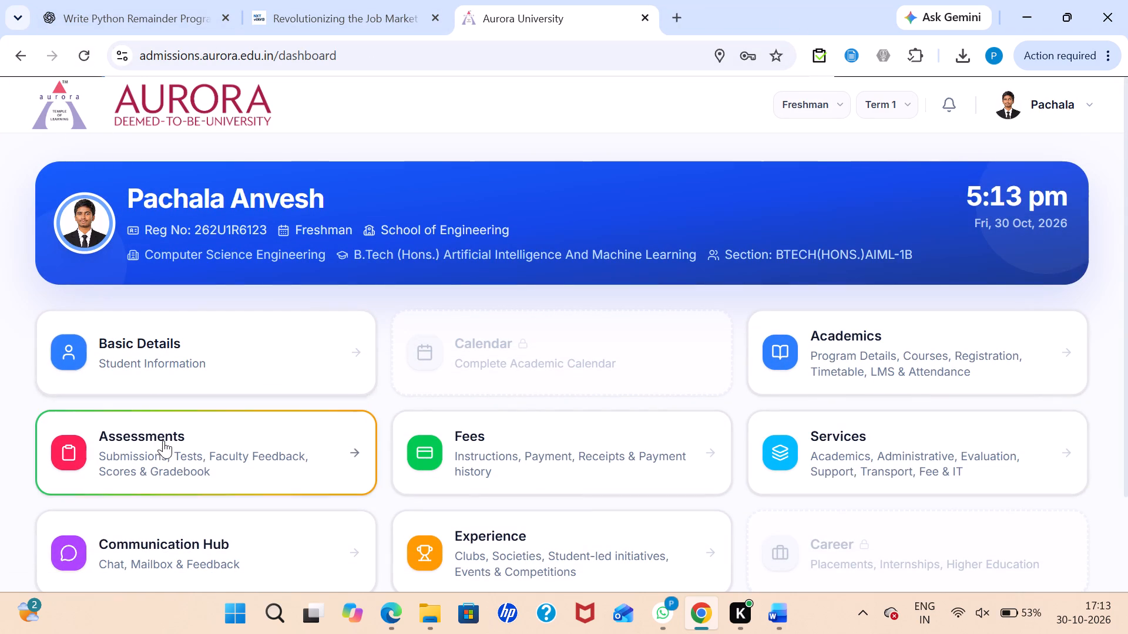
left_click(165, 451)
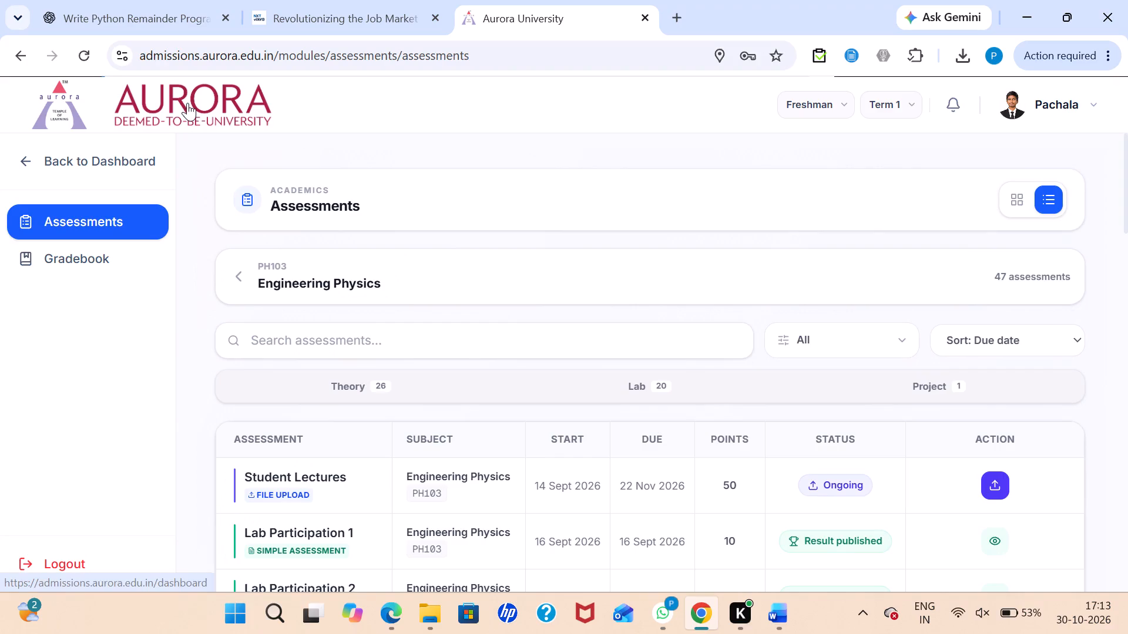
left_click(241, 273)
scroll(374, 402, "down", 1)
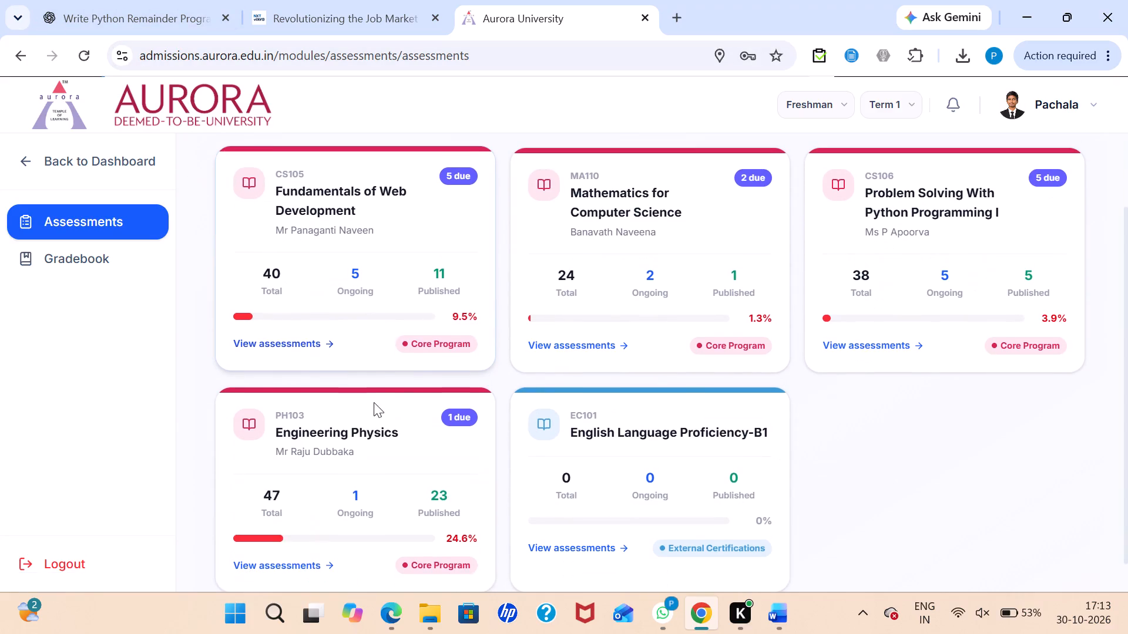
scroll(374, 402, "down", 1)
left_click(86, 48)
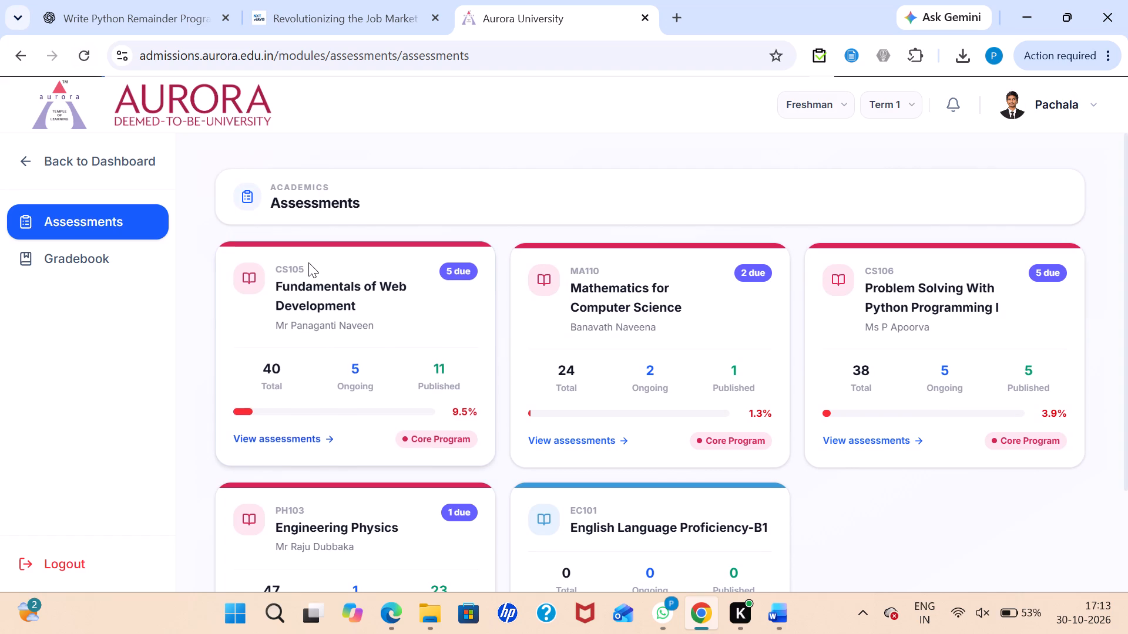
scroll(308, 262, "down", 3)
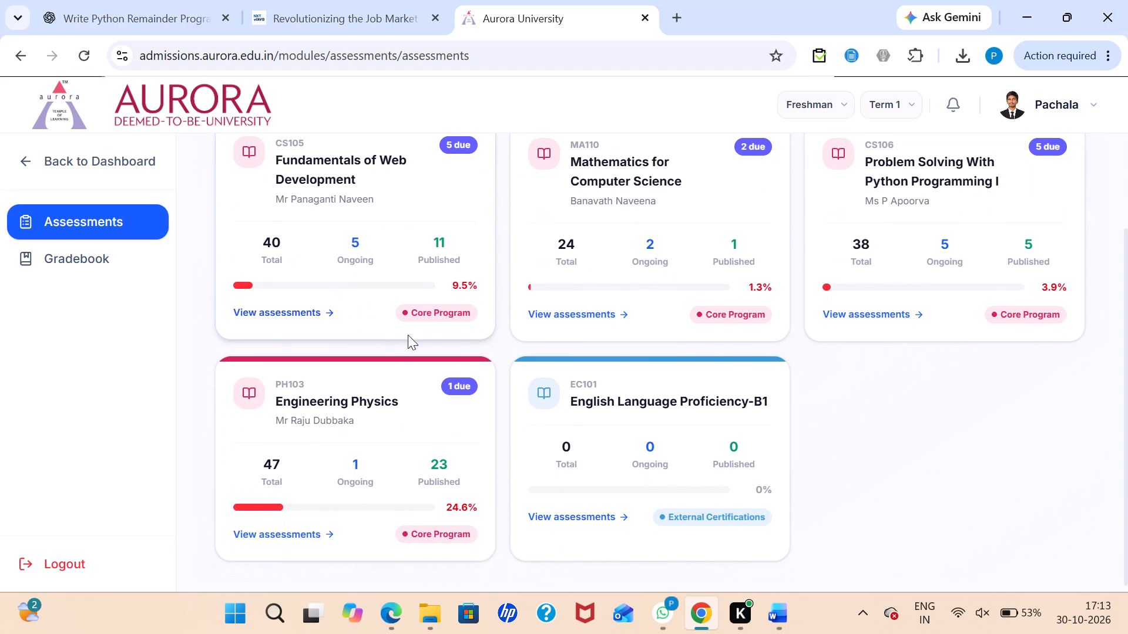
scroll(563, 393, "up", 6)
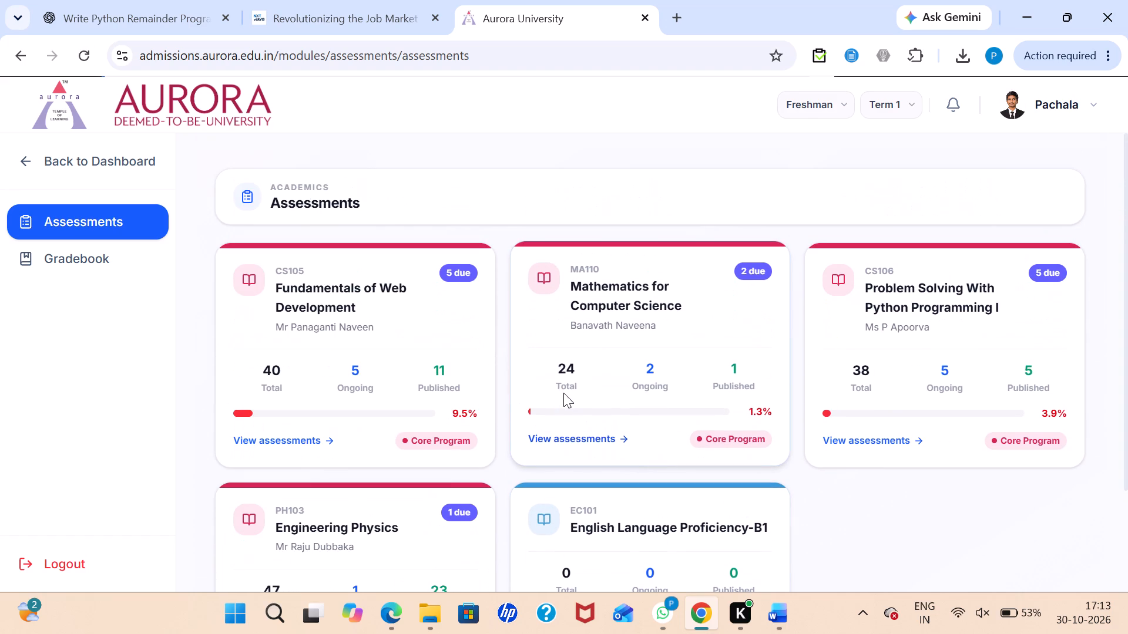